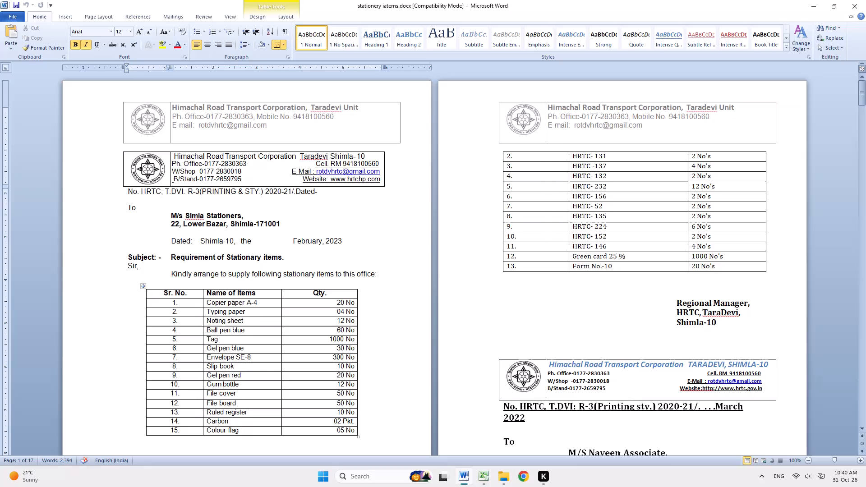
Look through the stationery requirement letters in stationery iatems.docx and close the document.
{"action": "scroll", "coordinate": [285, 298], "scroll_direction": "down", "scroll_amount": 3}
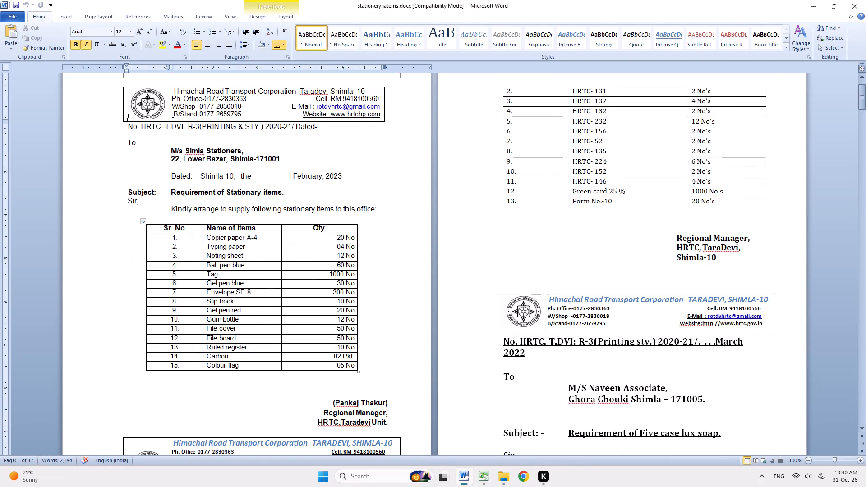
{"action": "scroll", "coordinate": [286, 301], "scroll_direction": "down", "scroll_amount": 16}
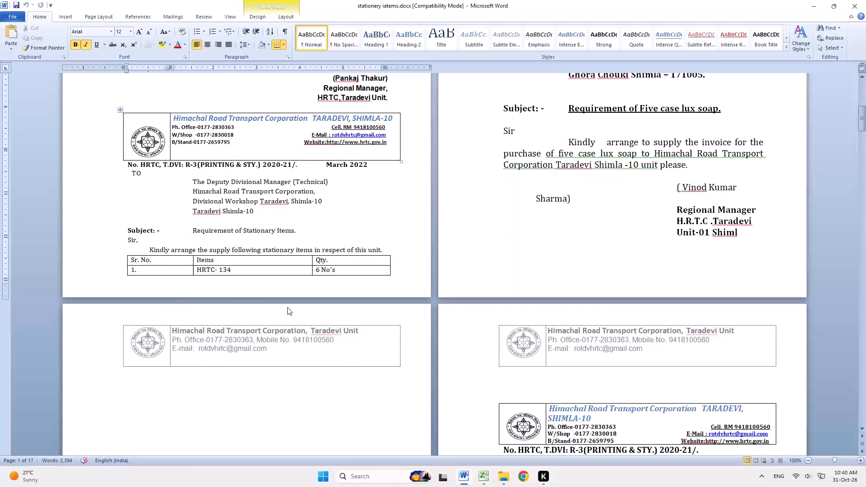
{"action": "scroll", "coordinate": [287, 307], "scroll_direction": "down", "scroll_amount": 5}
{"action": "scroll", "coordinate": [287, 308], "scroll_direction": "up", "scroll_amount": 14}
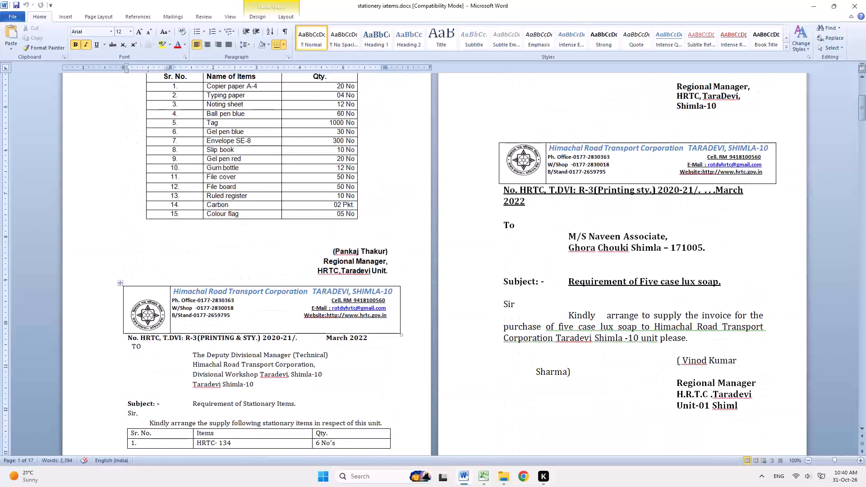
{"action": "scroll", "coordinate": [302, 294], "scroll_direction": "up", "scroll_amount": 9}
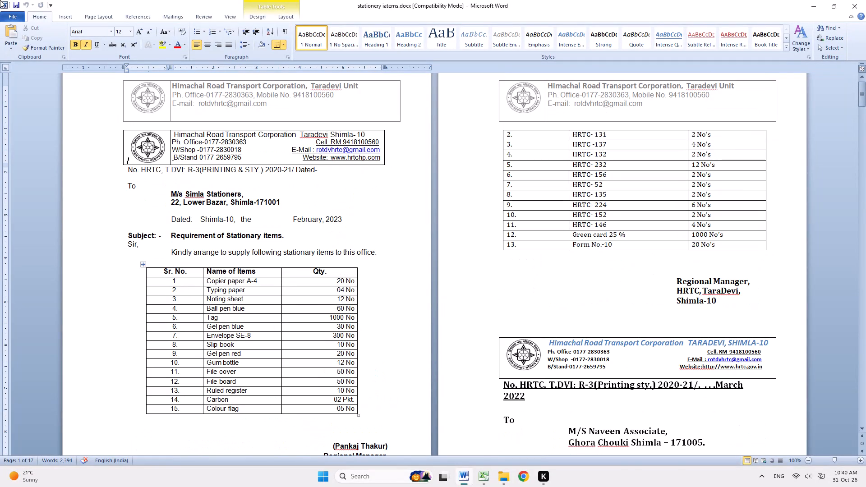
{"action": "left_click", "coordinate": [865, 0]}
Open HIMACHAL ROAD TRANSPORT CORPORATION.docx from the Stationary folder on the Gayni (G:) drive in File Explorer.
{"action": "left_click", "coordinate": [471, 290]}
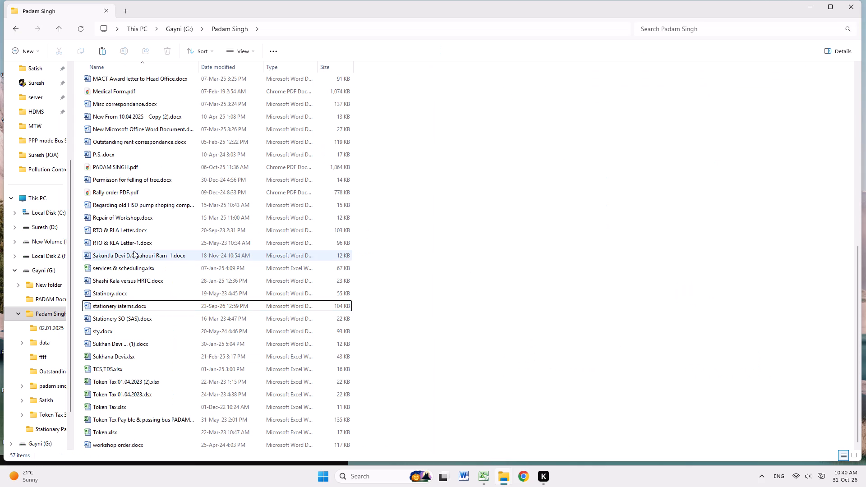
{"action": "left_click", "coordinate": [28, 197]}
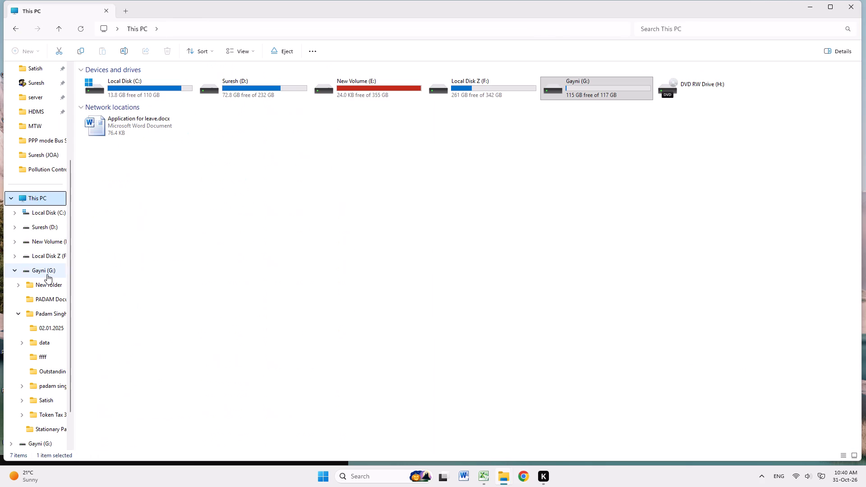
{"action": "double_click", "coordinate": [557, 93]}
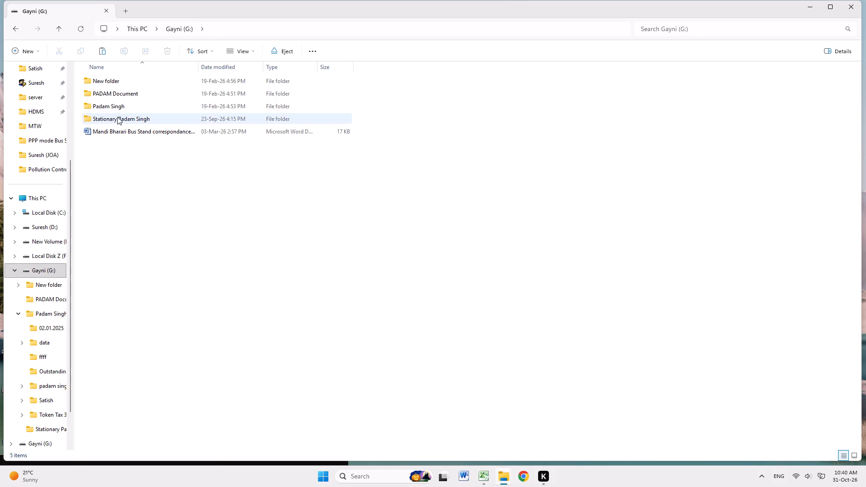
{"action": "double_click", "coordinate": [101, 117]}
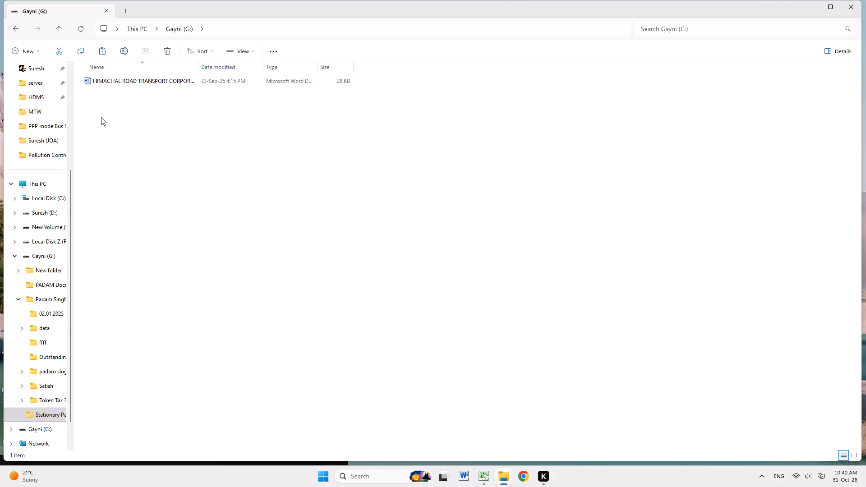
{"action": "double_click", "coordinate": [128, 84]}
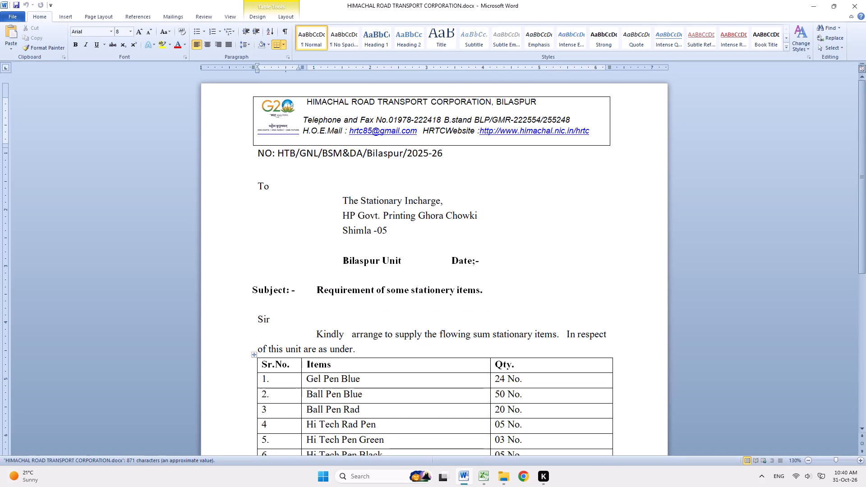
Review the Bilaspur stationery requirement letter, including its letterhead, items table and signature block.
{"action": "scroll", "coordinate": [442, 352], "scroll_direction": "down", "scroll_amount": 15}
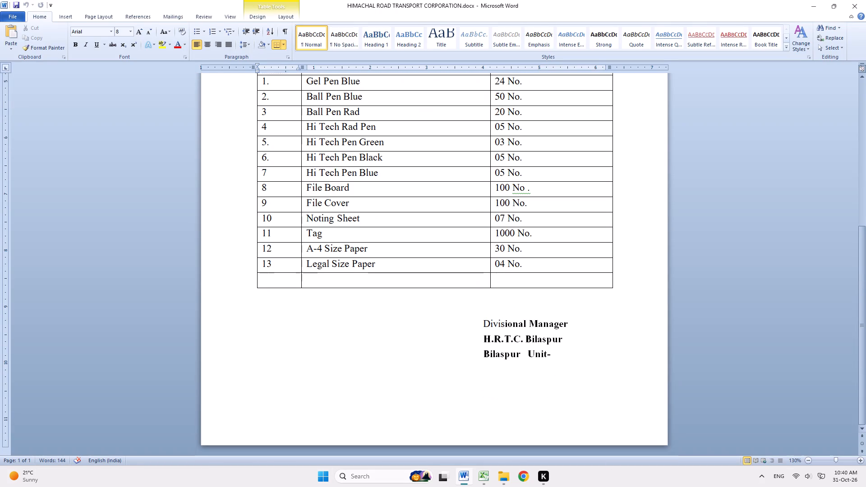
{"action": "scroll", "coordinate": [438, 345], "scroll_direction": "up", "scroll_amount": 3}
{"action": "scroll", "coordinate": [438, 344], "scroll_direction": "down", "scroll_amount": 4}
{"action": "scroll", "coordinate": [438, 344], "scroll_direction": "up", "scroll_amount": 3}
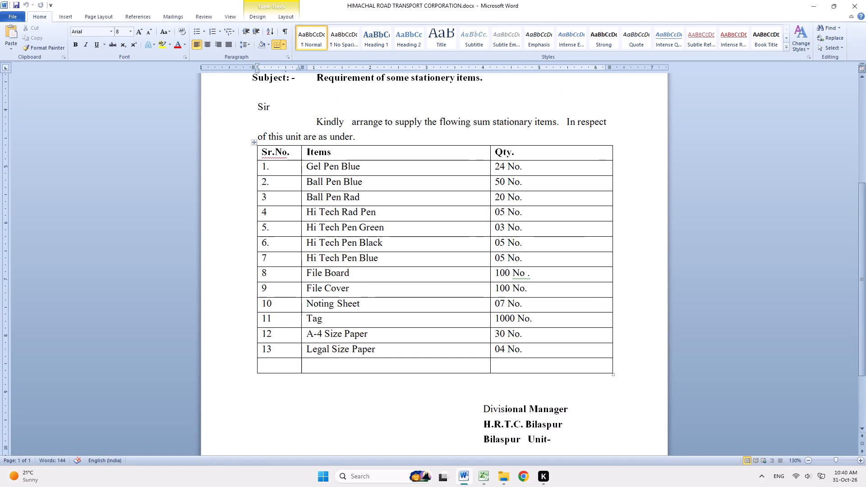
{"action": "scroll", "coordinate": [434, 338], "scroll_direction": "down", "scroll_amount": 2}
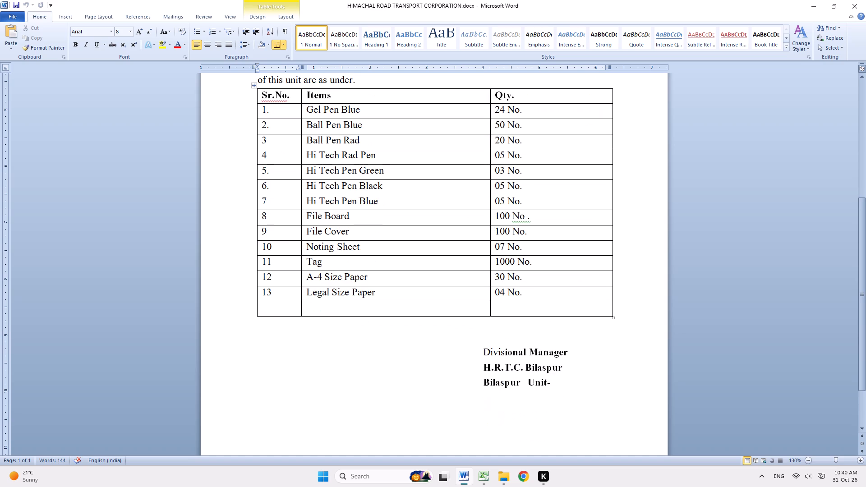
{"action": "scroll", "coordinate": [501, 267], "scroll_direction": "up", "scroll_amount": 2}
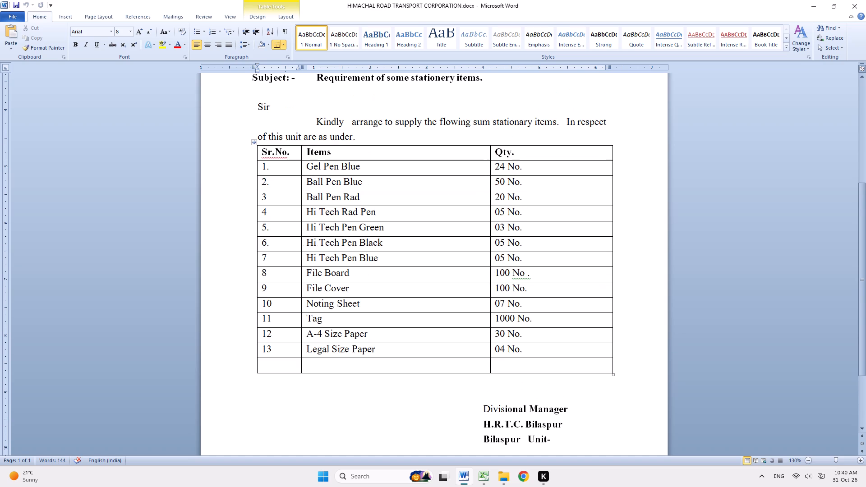
{"action": "scroll", "coordinate": [499, 267], "scroll_direction": "down", "scroll_amount": 5}
{"action": "scroll", "coordinate": [497, 265], "scroll_direction": "up", "scroll_amount": 6}
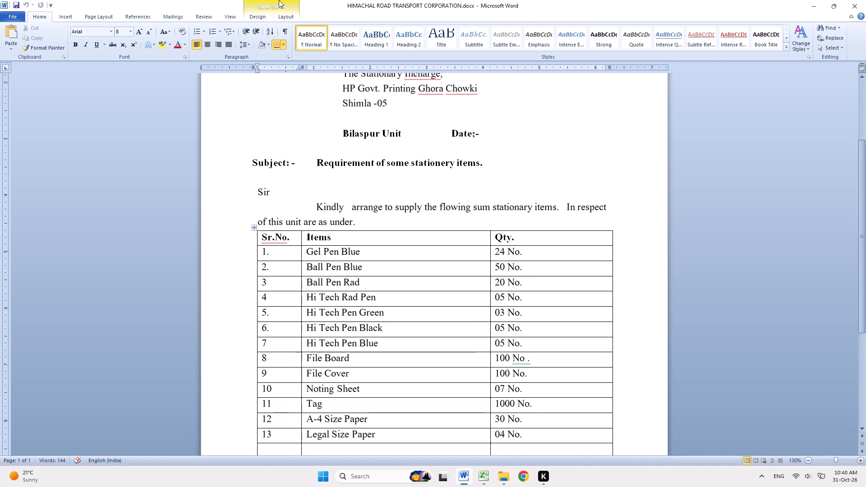
{"action": "scroll", "coordinate": [276, 16], "scroll_direction": "up", "scroll_amount": 5}
{"action": "scroll", "coordinate": [277, 301], "scroll_direction": "up", "scroll_amount": 5}
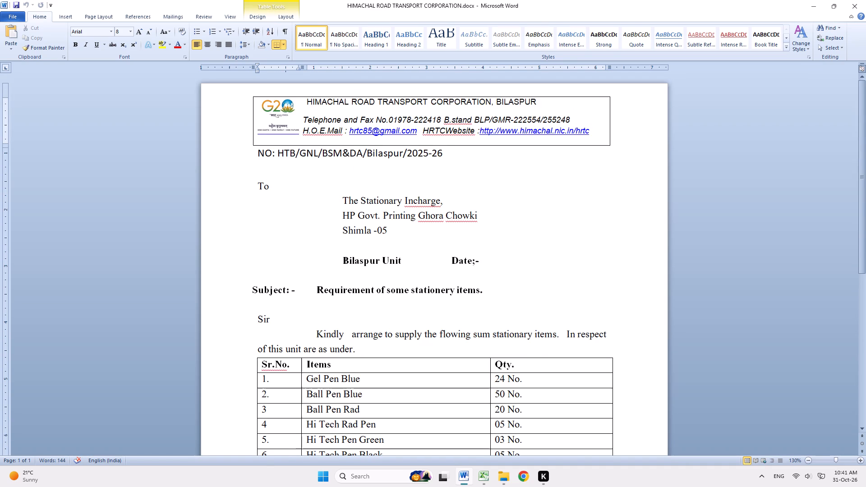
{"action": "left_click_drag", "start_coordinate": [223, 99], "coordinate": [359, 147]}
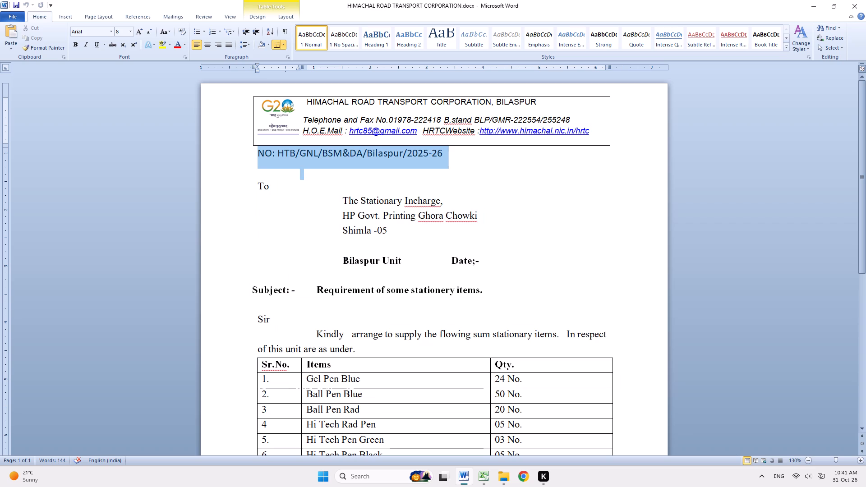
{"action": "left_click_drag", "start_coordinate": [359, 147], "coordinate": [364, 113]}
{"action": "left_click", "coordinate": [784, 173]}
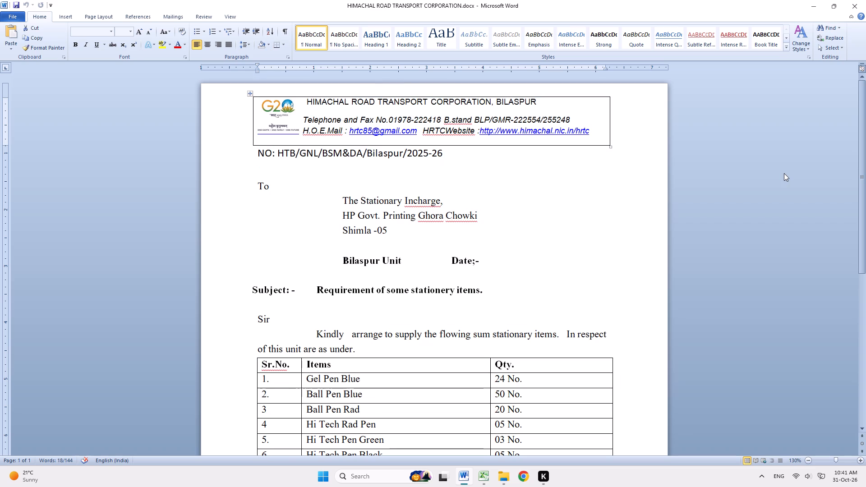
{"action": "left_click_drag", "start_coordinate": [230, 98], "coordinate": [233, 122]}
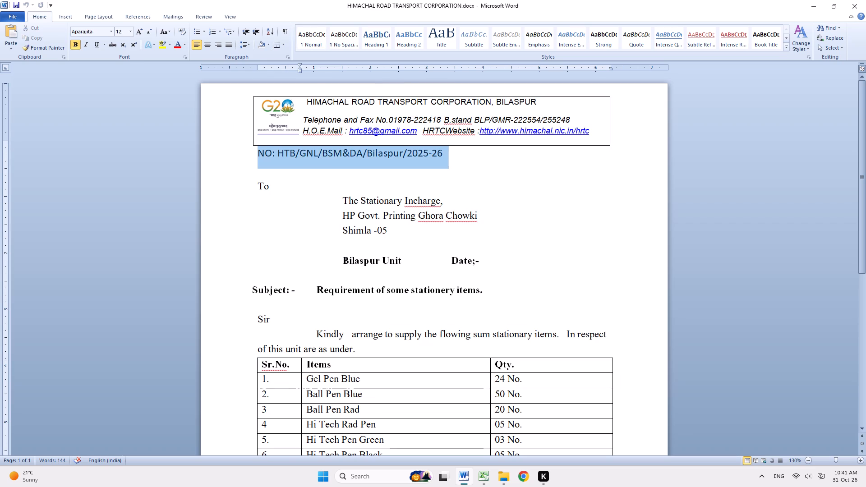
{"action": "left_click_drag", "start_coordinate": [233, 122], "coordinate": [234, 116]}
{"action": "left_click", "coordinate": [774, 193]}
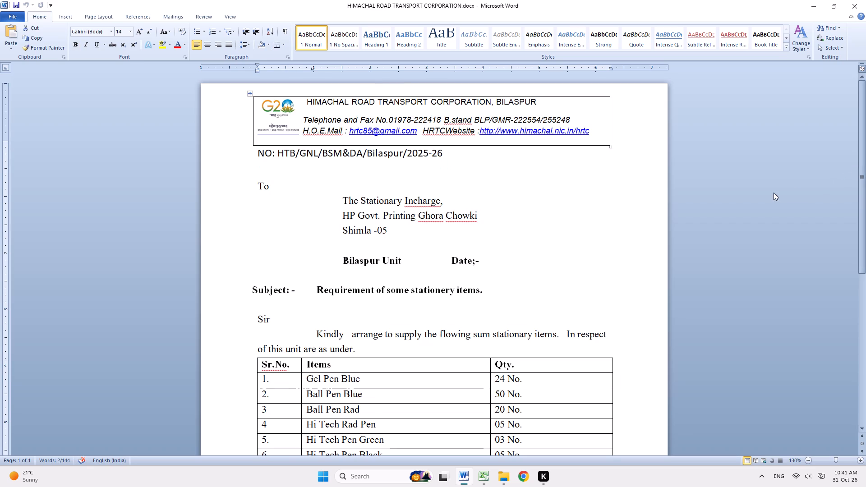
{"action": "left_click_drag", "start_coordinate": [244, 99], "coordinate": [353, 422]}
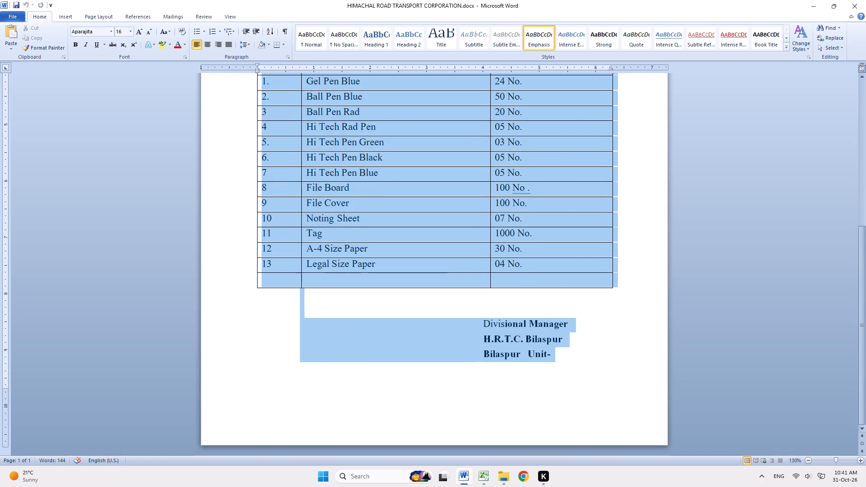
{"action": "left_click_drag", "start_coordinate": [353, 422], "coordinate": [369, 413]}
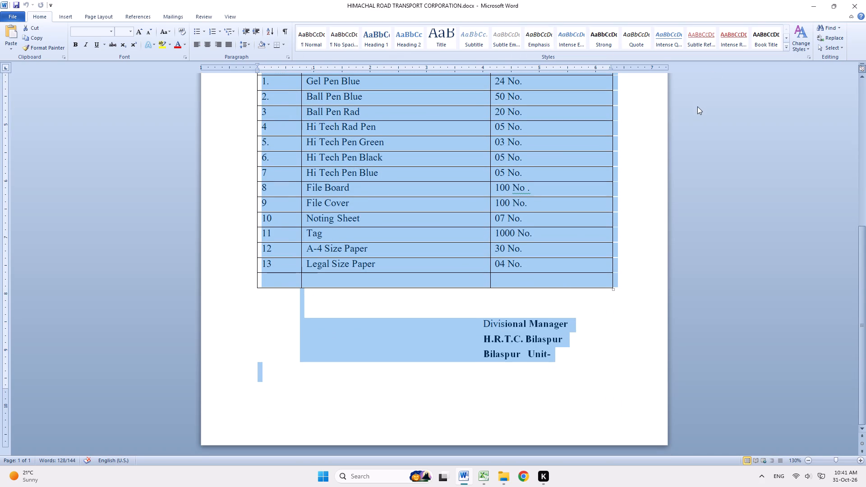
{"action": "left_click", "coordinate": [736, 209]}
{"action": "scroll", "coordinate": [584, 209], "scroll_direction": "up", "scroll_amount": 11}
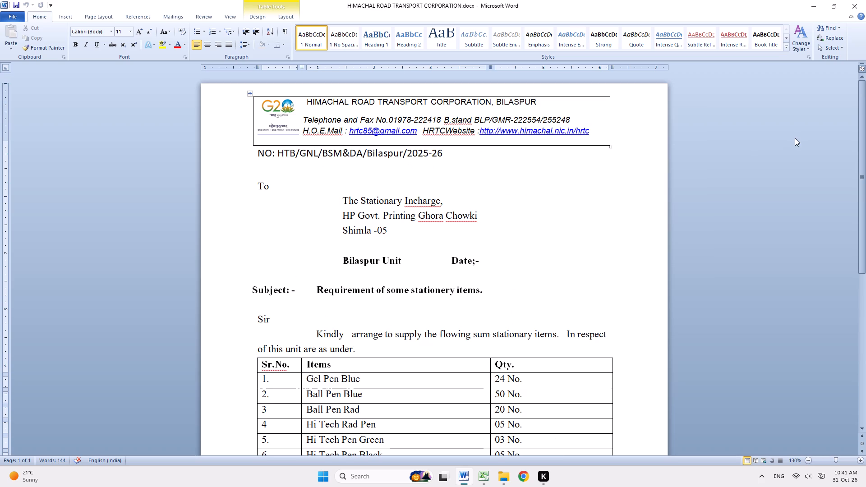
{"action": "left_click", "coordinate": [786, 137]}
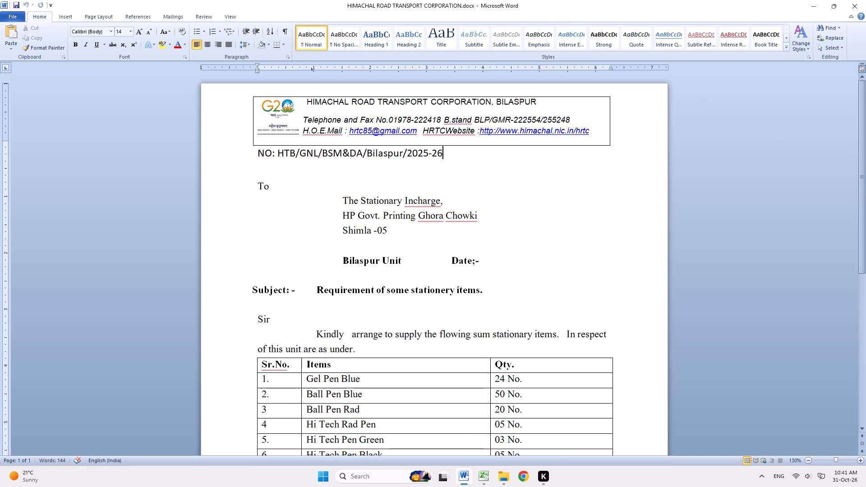
Copy the entire Bilaspur stationery letter, from the letterhead through the Divisional Manager signature block.
{"action": "left_click_drag", "start_coordinate": [254, 96], "coordinate": [255, 96]}
{"action": "left_click_drag", "start_coordinate": [255, 96], "coordinate": [406, 340]}
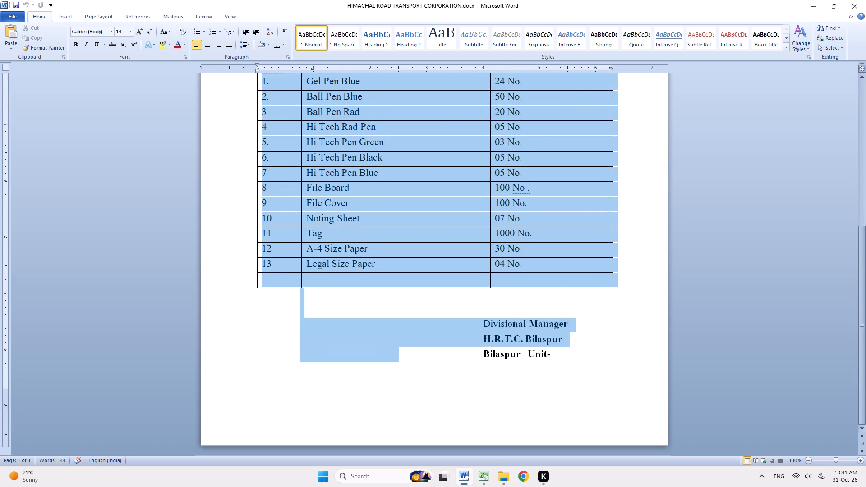
{"action": "left_click_drag", "start_coordinate": [406, 340], "coordinate": [425, 406]}
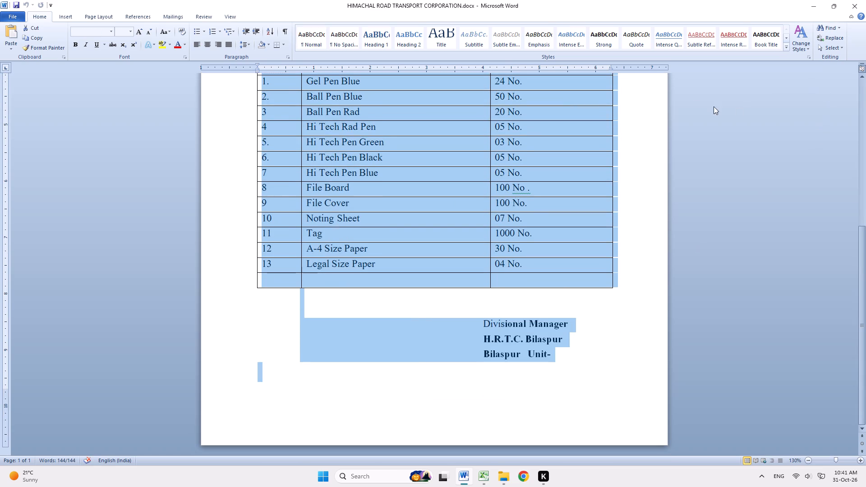
{"action": "right_click", "coordinate": [690, 101]}
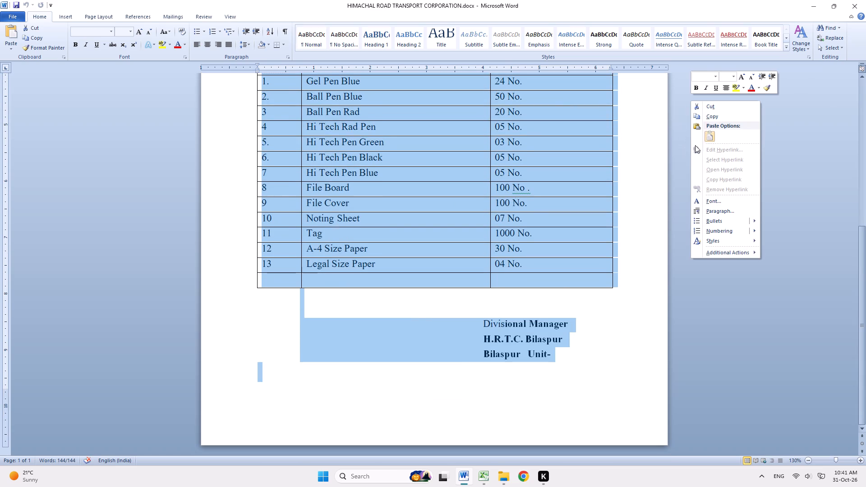
{"action": "left_click", "coordinate": [698, 112]}
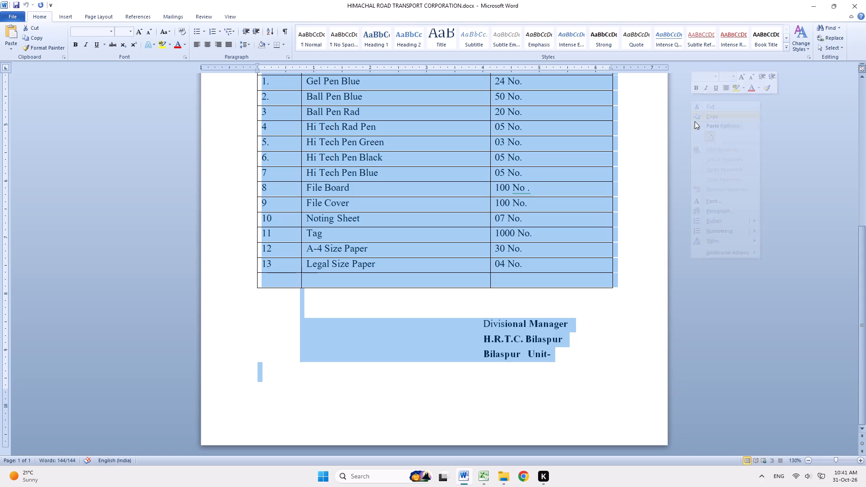
Start a new page after the signature block and paste the copied letter there, keeping its source formatting.
{"action": "scroll", "coordinate": [637, 239], "scroll_direction": "down", "scroll_amount": 6}
{"action": "scroll", "coordinate": [578, 317], "scroll_direction": "down", "scroll_amount": 7}
{"action": "scroll", "coordinate": [573, 399], "scroll_direction": "down", "scroll_amount": 7}
{"action": "scroll", "coordinate": [574, 438], "scroll_direction": "down", "scroll_amount": 5}
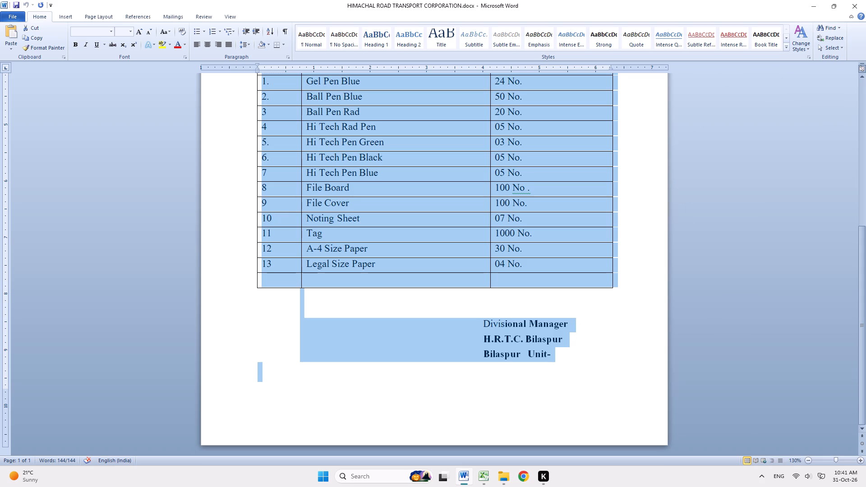
{"action": "left_click", "coordinate": [605, 436]}
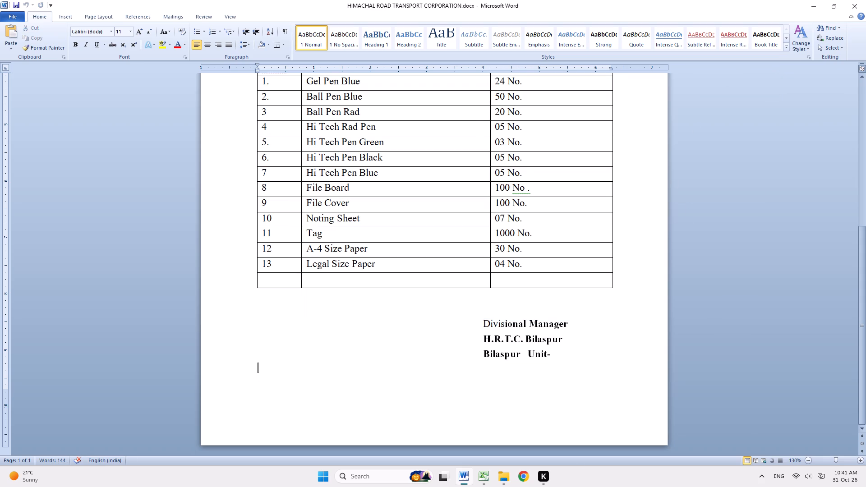
{"action": "key", "text": "Return"}
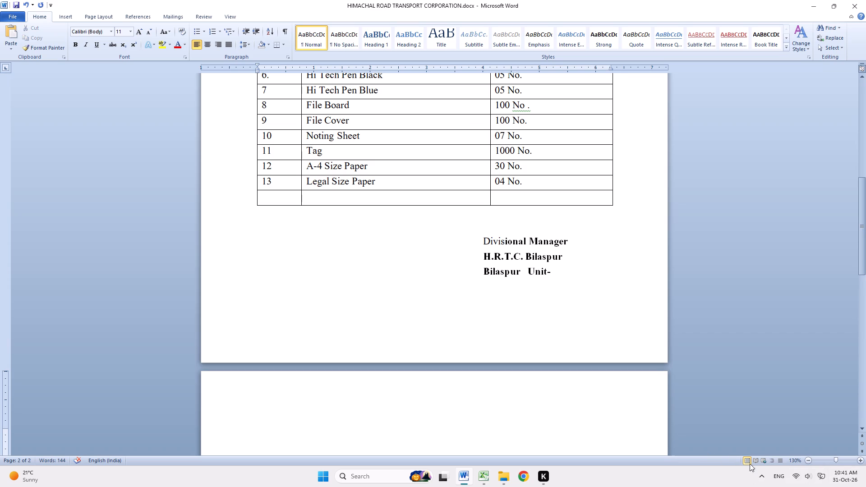
{"action": "left_click", "coordinate": [687, 404]}
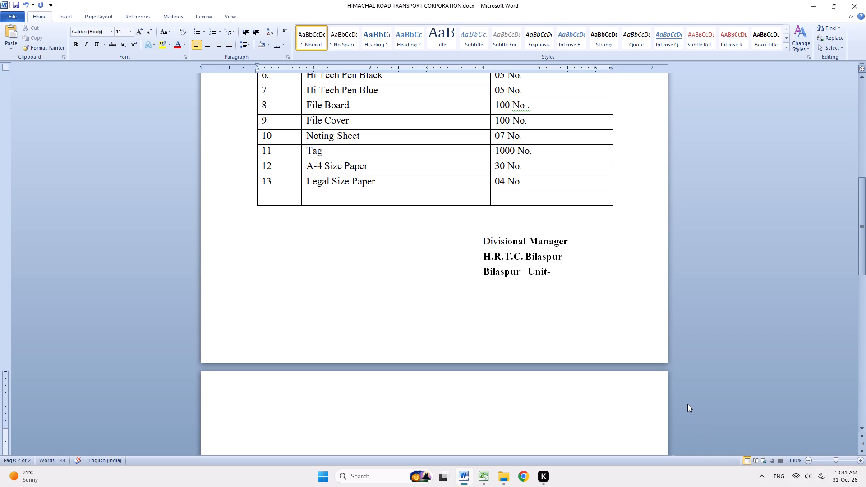
{"action": "right_click", "coordinate": [687, 404]}
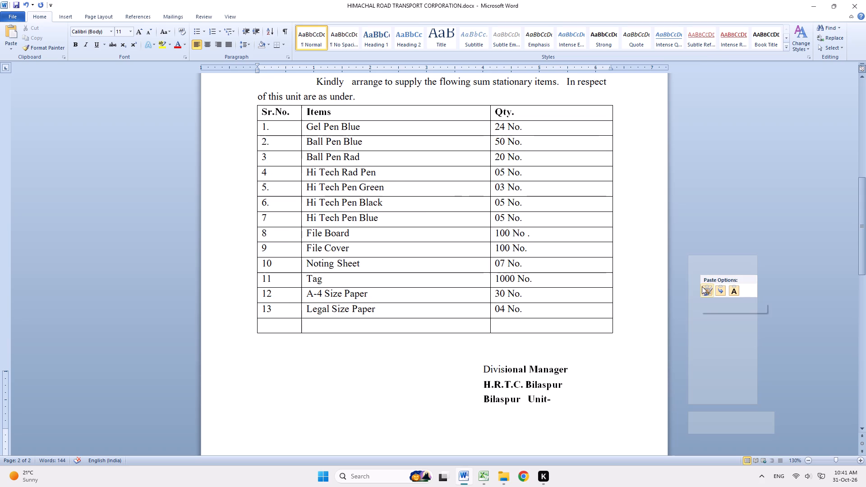
{"action": "left_click", "coordinate": [704, 286]}
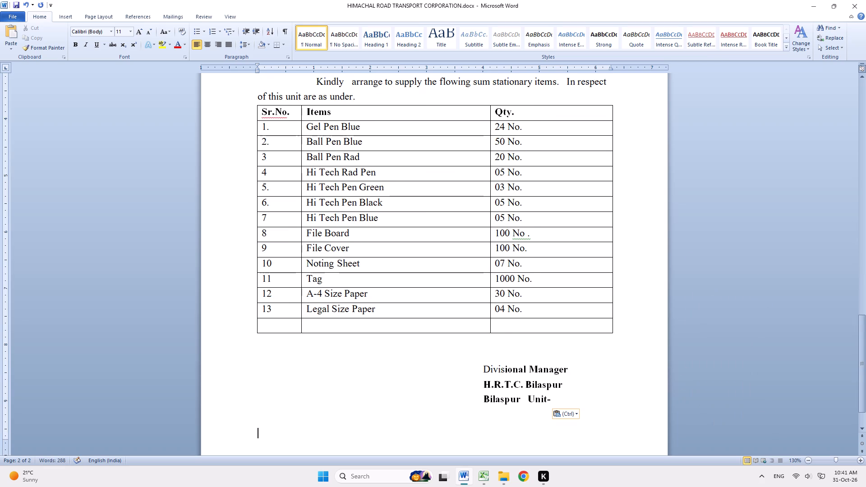
{"action": "scroll", "coordinate": [522, 432], "scroll_direction": "down", "scroll_amount": 12}
{"action": "scroll", "coordinate": [513, 381], "scroll_direction": "up", "scroll_amount": 20}
{"action": "scroll", "coordinate": [513, 381], "scroll_direction": "up", "scroll_amount": 2}
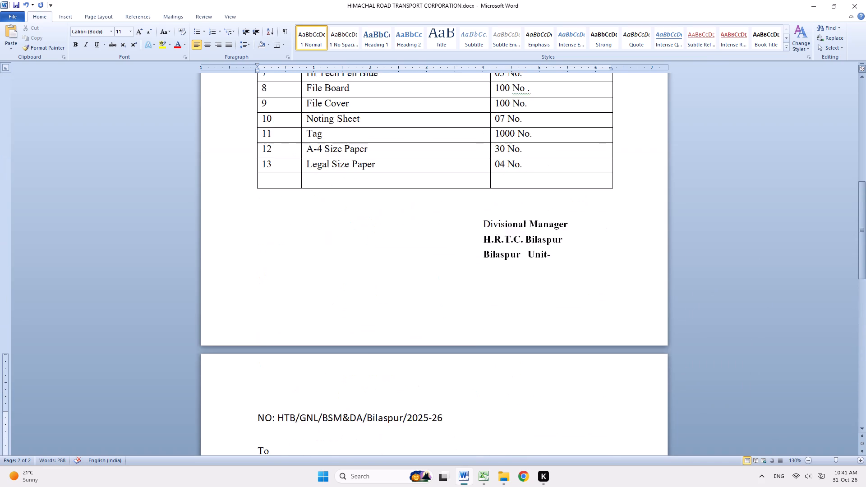
Review the original letter on the first page against its pasted copy on the second, including letterhead, items table and signature block.
{"action": "scroll", "coordinate": [514, 370], "scroll_direction": "up", "scroll_amount": 11}
{"action": "scroll", "coordinate": [514, 369], "scroll_direction": "down", "scroll_amount": 5}
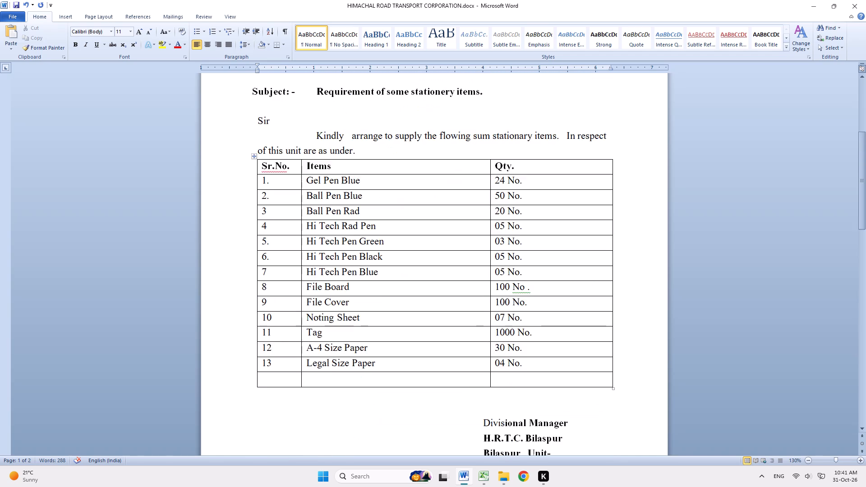
{"action": "scroll", "coordinate": [510, 368], "scroll_direction": "down", "scroll_amount": 18}
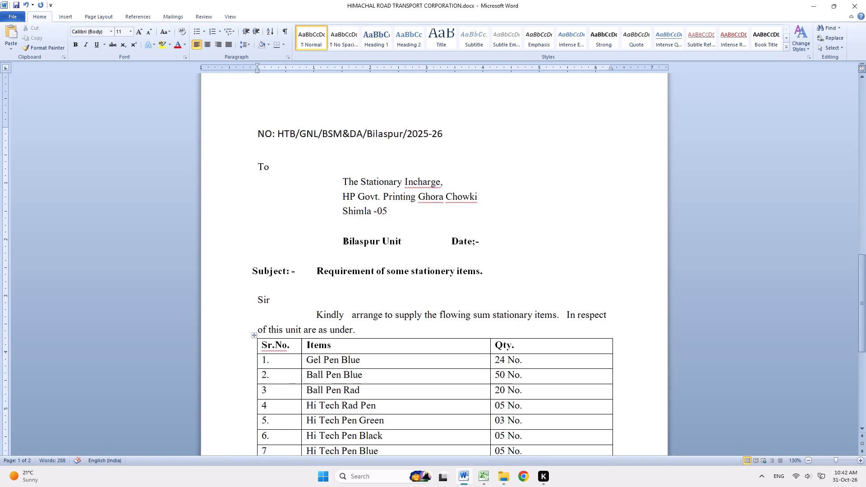
{"action": "scroll", "coordinate": [499, 350], "scroll_direction": "down", "scroll_amount": 7}
{"action": "scroll", "coordinate": [500, 356], "scroll_direction": "up", "scroll_amount": 10}
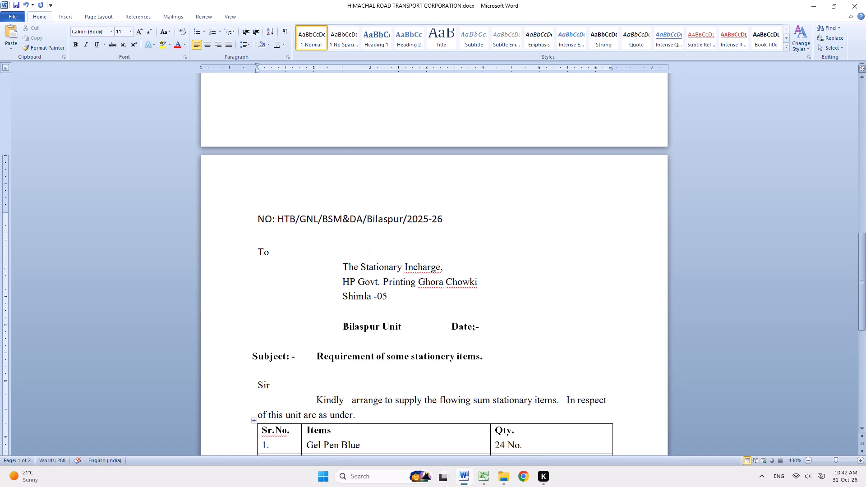
{"action": "scroll", "coordinate": [507, 373], "scroll_direction": "up", "scroll_amount": 5}
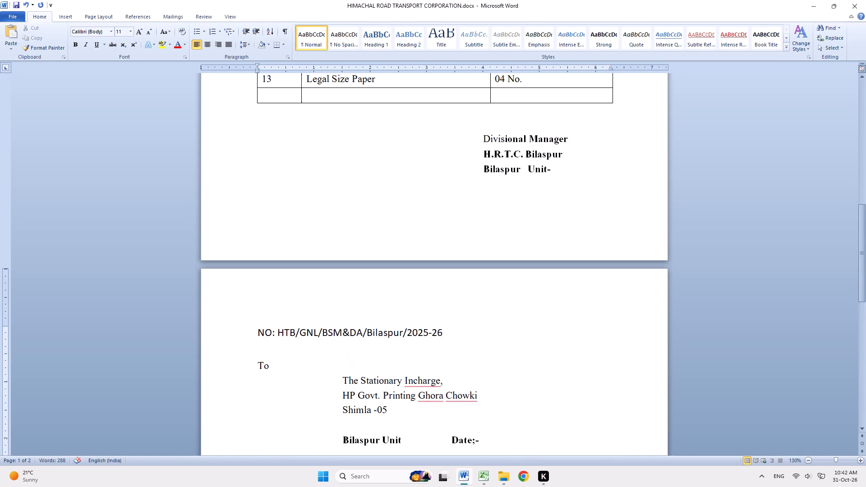
{"action": "scroll", "coordinate": [507, 373], "scroll_direction": "up", "scroll_amount": 20}
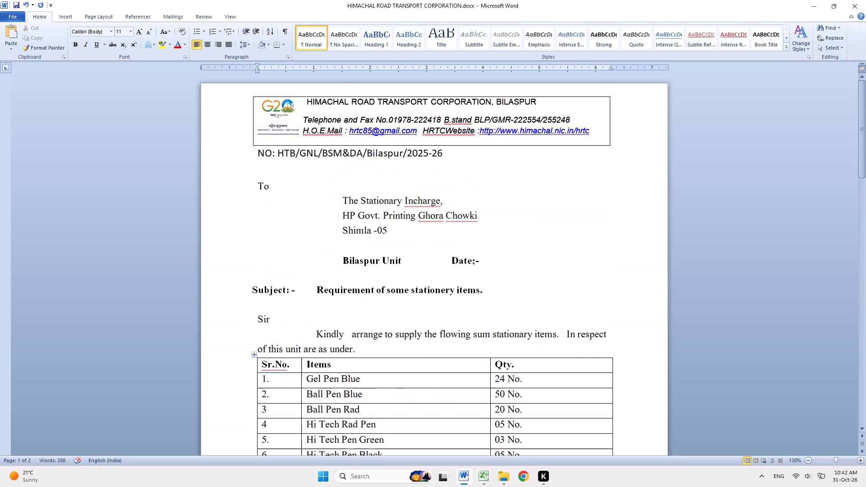
{"action": "scroll", "coordinate": [507, 373], "scroll_direction": "up", "scroll_amount": 2}
{"action": "scroll", "coordinate": [408, 165], "scroll_direction": "down", "scroll_amount": 9}
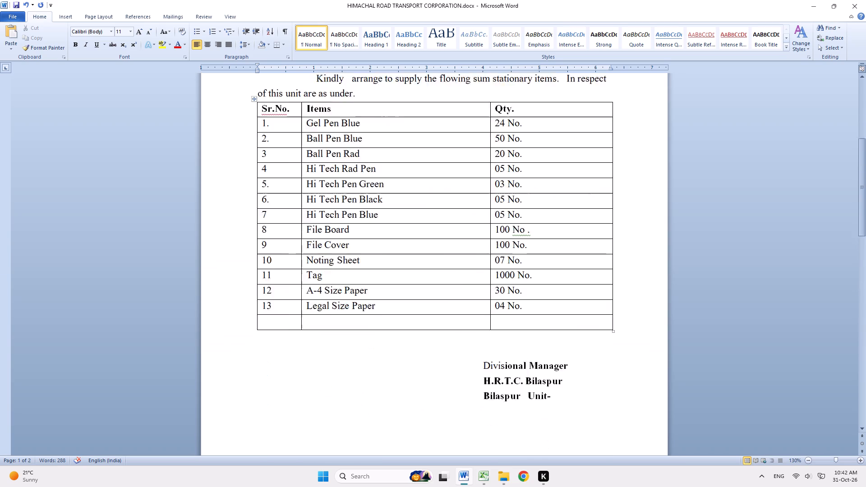
{"action": "scroll", "coordinate": [435, 270], "scroll_direction": "down", "scroll_amount": 2}
{"action": "scroll", "coordinate": [440, 308], "scroll_direction": "down", "scroll_amount": 12}
{"action": "scroll", "coordinate": [440, 312], "scroll_direction": "up", "scroll_amount": 5}
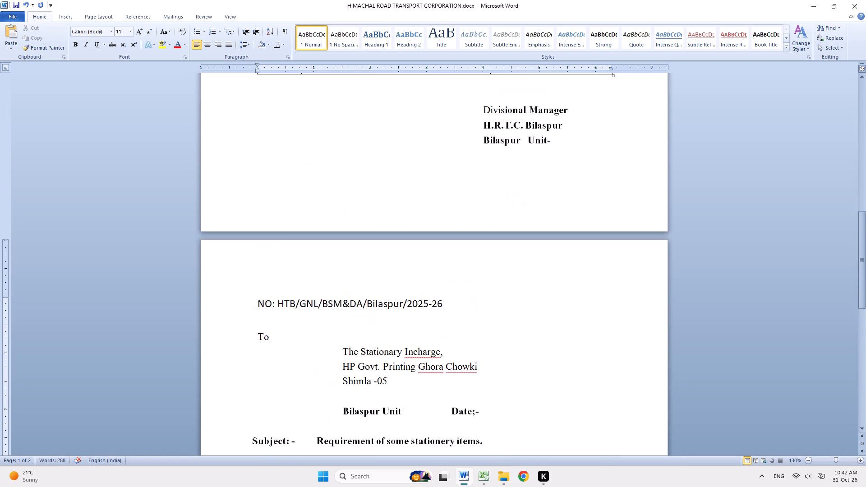
{"action": "scroll", "coordinate": [440, 311], "scroll_direction": "up", "scroll_amount": 17}
{"action": "scroll", "coordinate": [439, 311], "scroll_direction": "up", "scroll_amount": 4}
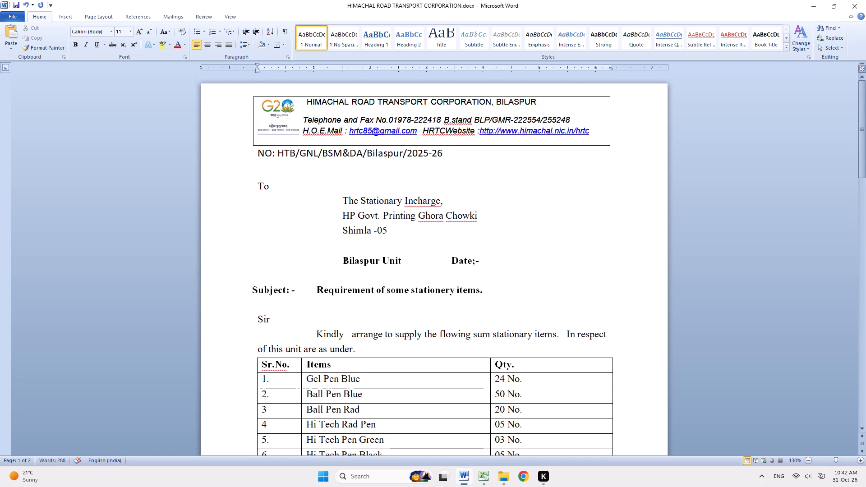
Set the Gel Pen Blue quantity in the first page's items table to 12 No.
{"action": "scroll", "coordinate": [404, 299], "scroll_direction": "down", "scroll_amount": 6}
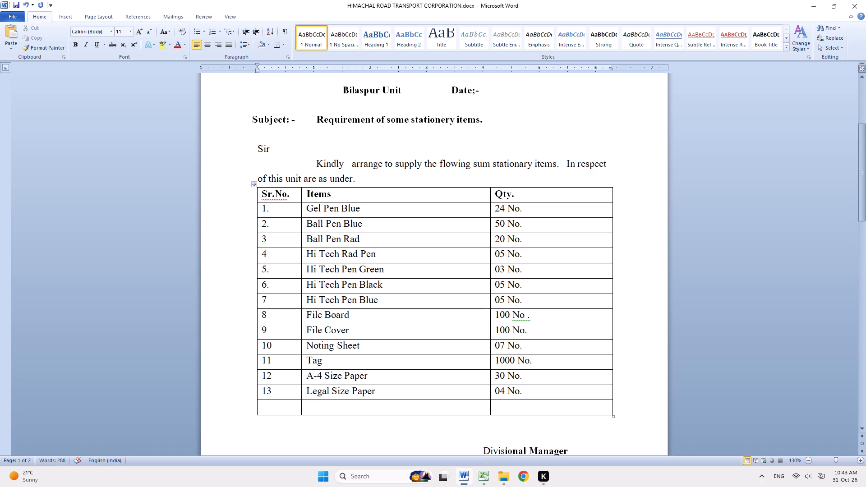
{"action": "left_click", "coordinate": [495, 208]}
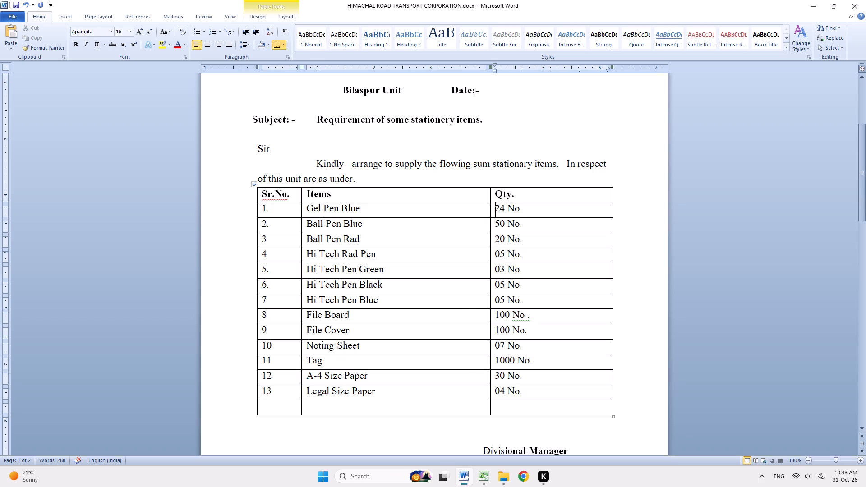
{"action": "key", "text": "Delete"}
{"action": "key", "text": "Delete"}
{"action": "type", "text": "12"}
Set the Ball Pen Blue quantity in the items table to 36 No.
{"action": "key", "text": "Down"}
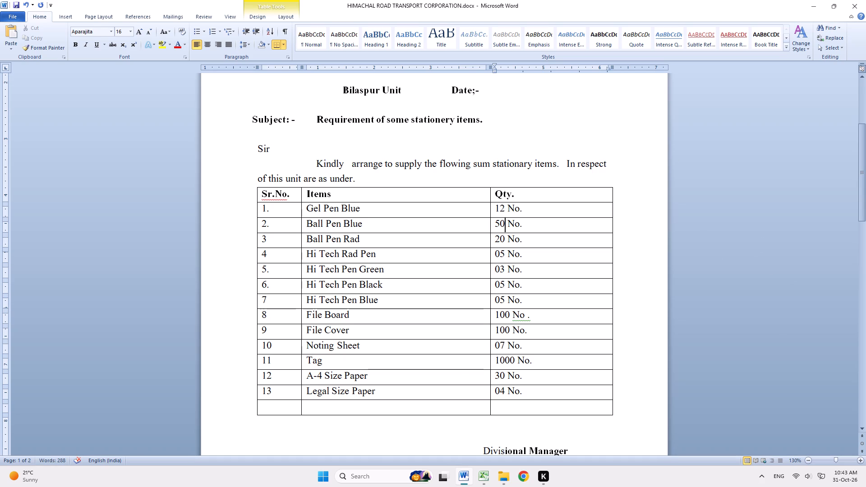
{"action": "key", "text": "Left"}
{"action": "key", "text": "Left"}
{"action": "key", "text": "Delete"}
{"action": "key", "text": "Delete"}
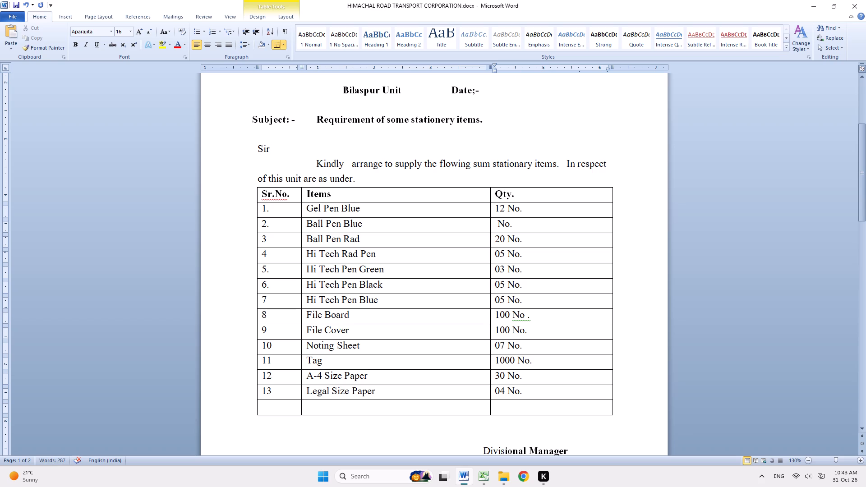
{"action": "type", "text": "36"}
Set the Ball Pen Rad quantity in the items table to 15 No.
{"action": "key", "text": "Down"}
{"action": "key", "text": "Left"}
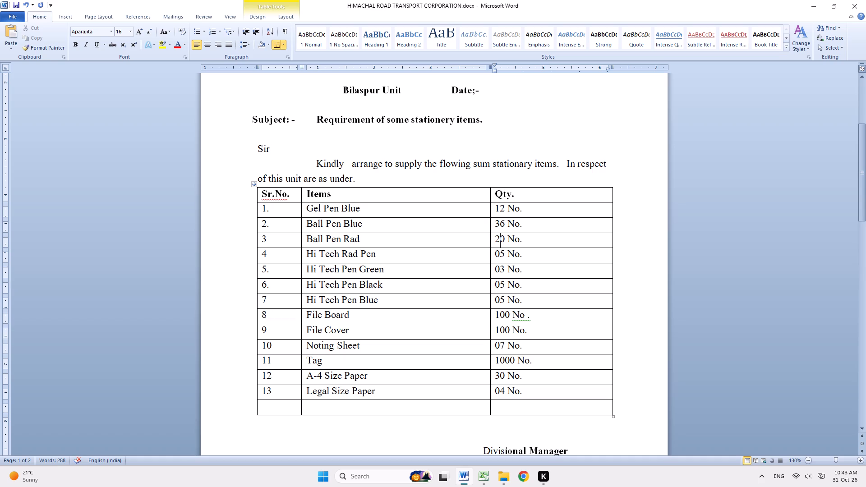
{"action": "key", "text": "Left"}
{"action": "key", "text": "Delete"}
{"action": "key", "text": "Delete"}
{"action": "key", "text": "1"}
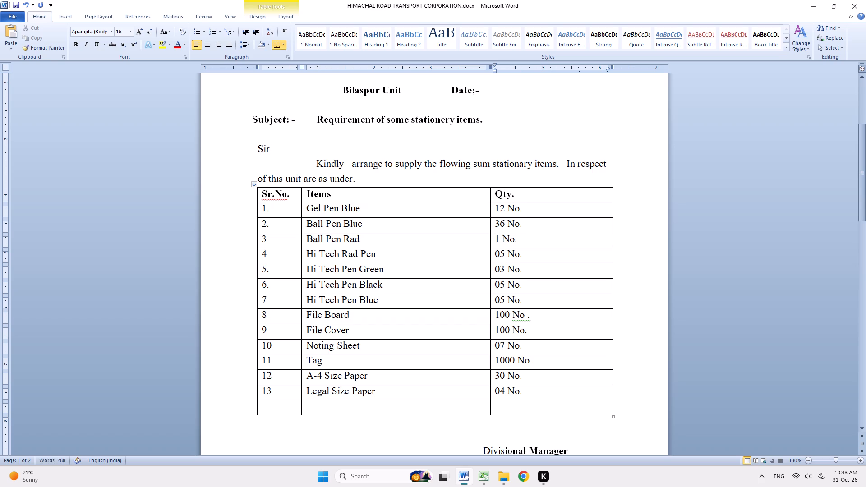
{"action": "key", "text": "5"}
Cut the serial number, item name and quantity out of the Hi Tech Rad Pen row in the items table.
{"action": "left_click_drag", "start_coordinate": [258, 256], "coordinate": [435, 253]}
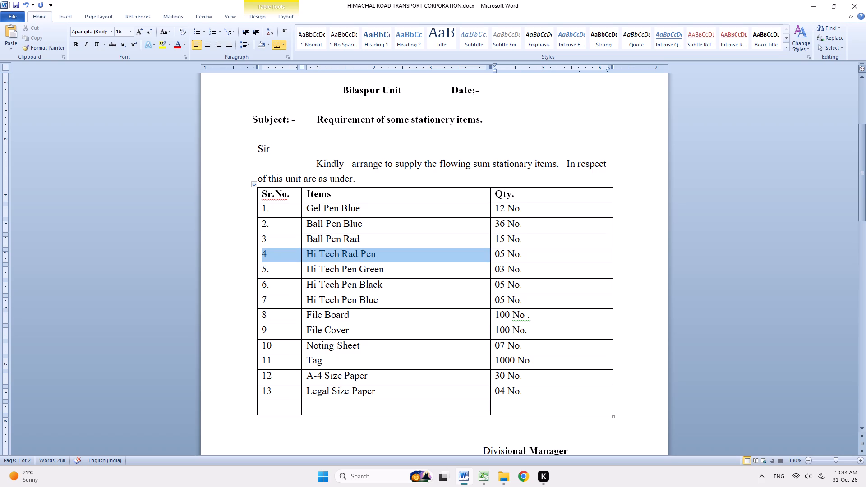
{"action": "left_click_drag", "start_coordinate": [435, 253], "coordinate": [578, 252]}
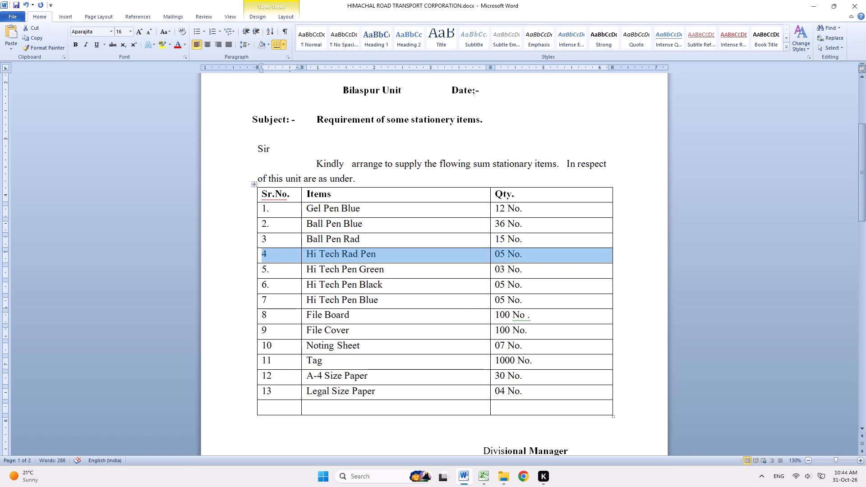
{"action": "right_click", "coordinate": [262, 253]}
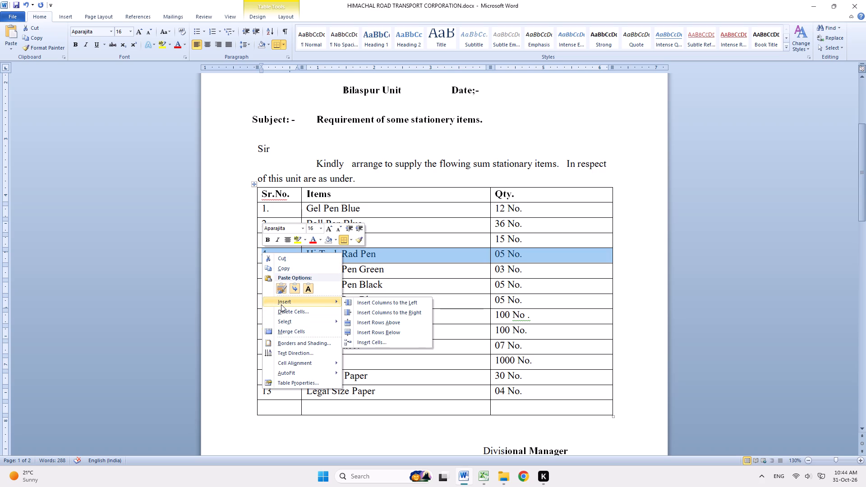
{"action": "left_click", "coordinate": [281, 304]}
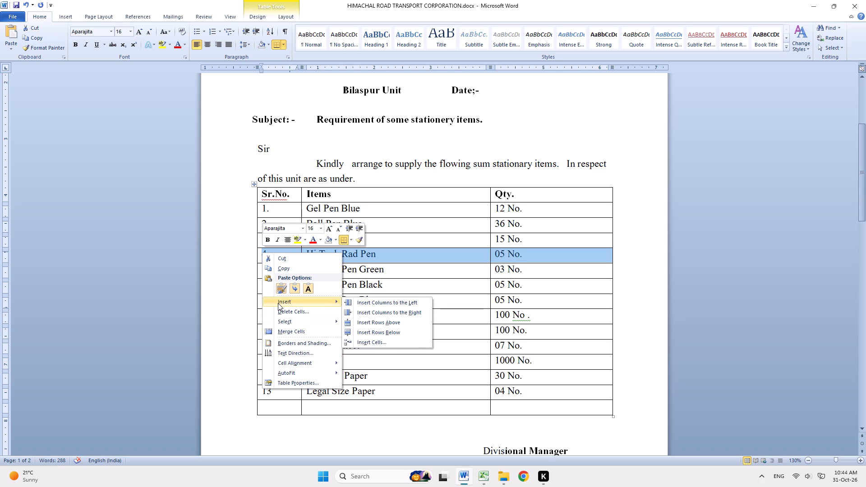
{"action": "left_click", "coordinate": [278, 303]}
{"action": "left_click", "coordinate": [277, 257]}
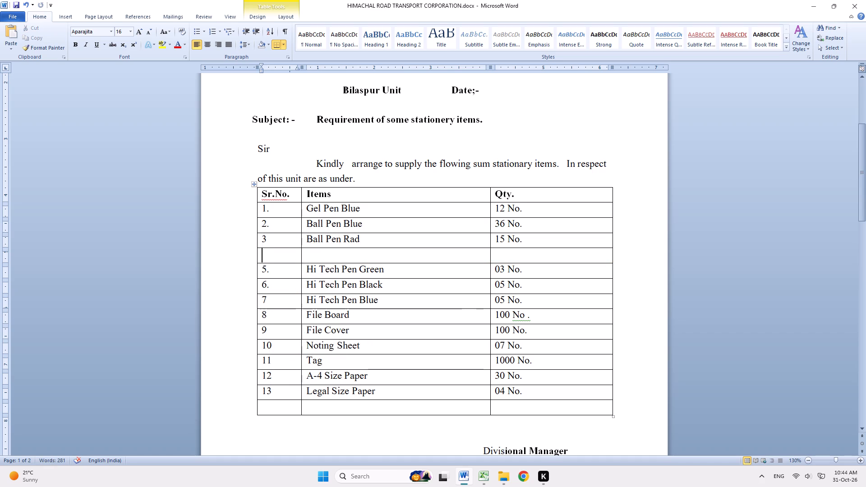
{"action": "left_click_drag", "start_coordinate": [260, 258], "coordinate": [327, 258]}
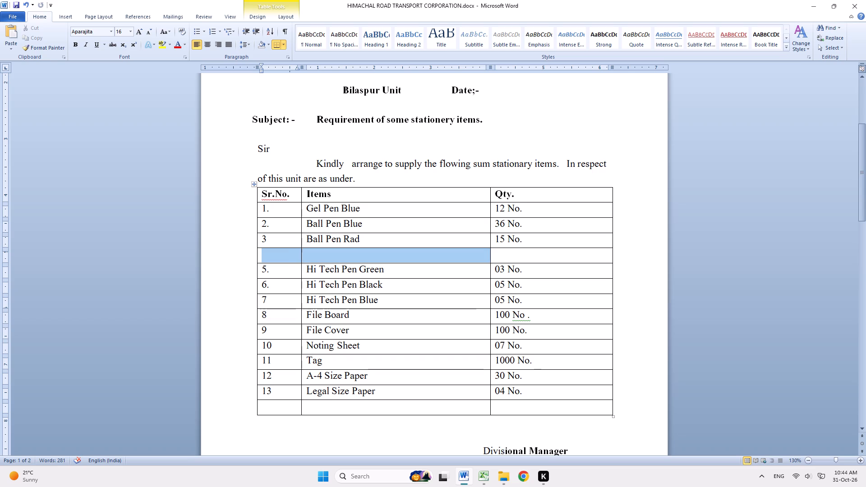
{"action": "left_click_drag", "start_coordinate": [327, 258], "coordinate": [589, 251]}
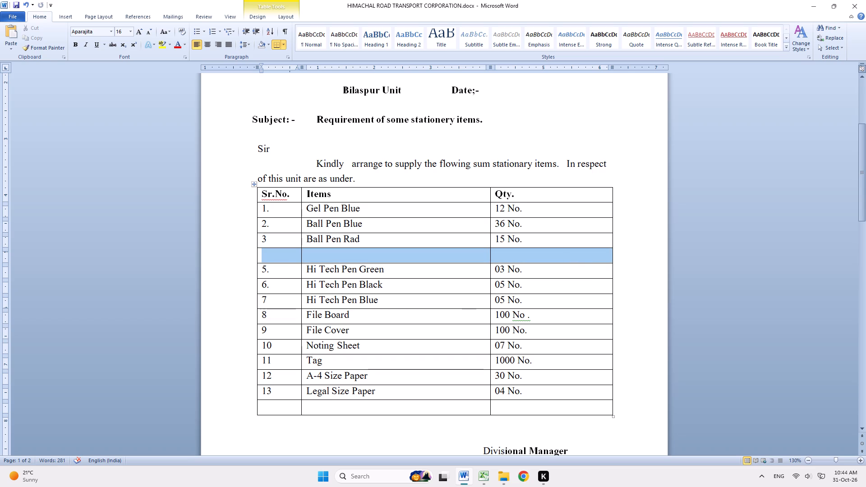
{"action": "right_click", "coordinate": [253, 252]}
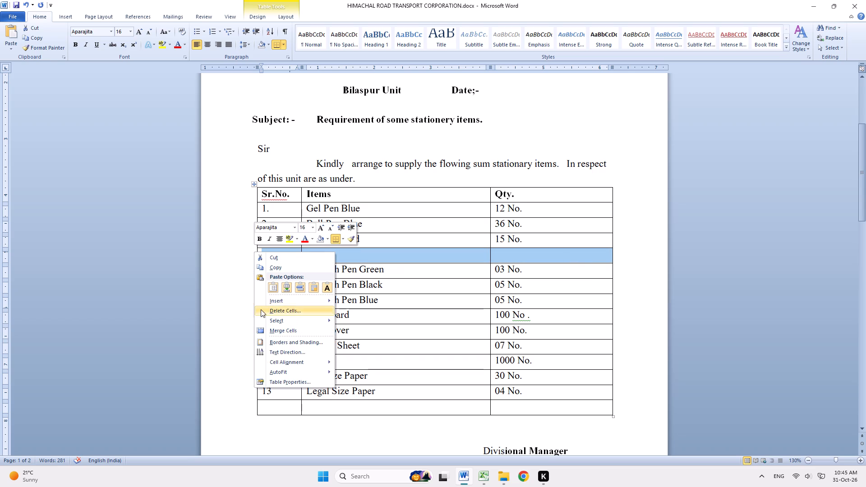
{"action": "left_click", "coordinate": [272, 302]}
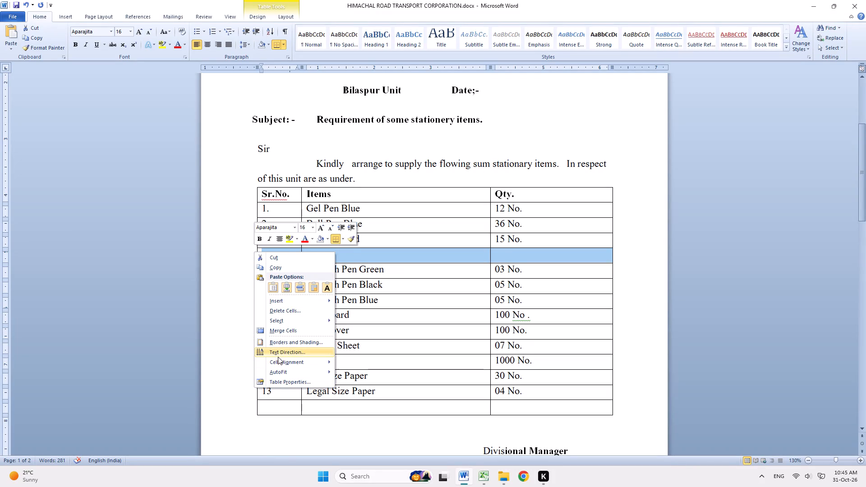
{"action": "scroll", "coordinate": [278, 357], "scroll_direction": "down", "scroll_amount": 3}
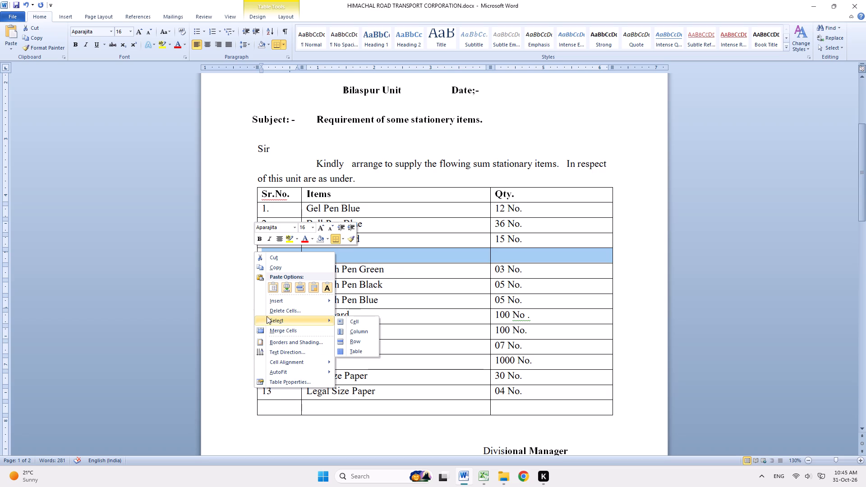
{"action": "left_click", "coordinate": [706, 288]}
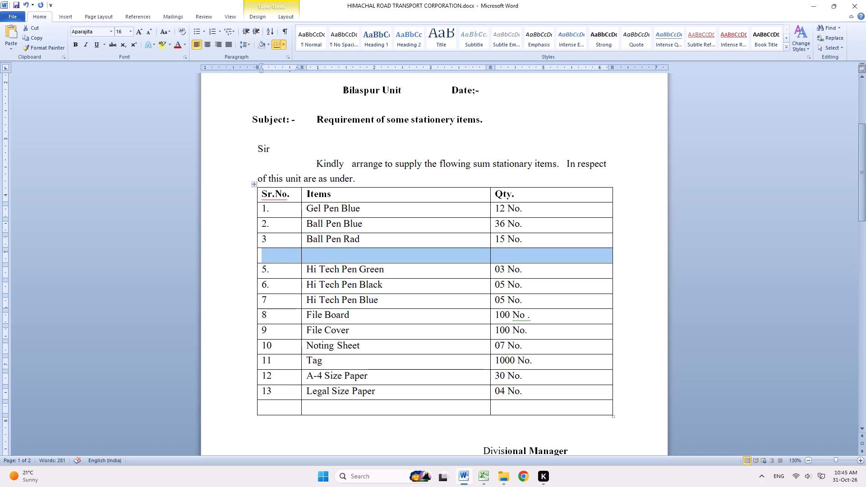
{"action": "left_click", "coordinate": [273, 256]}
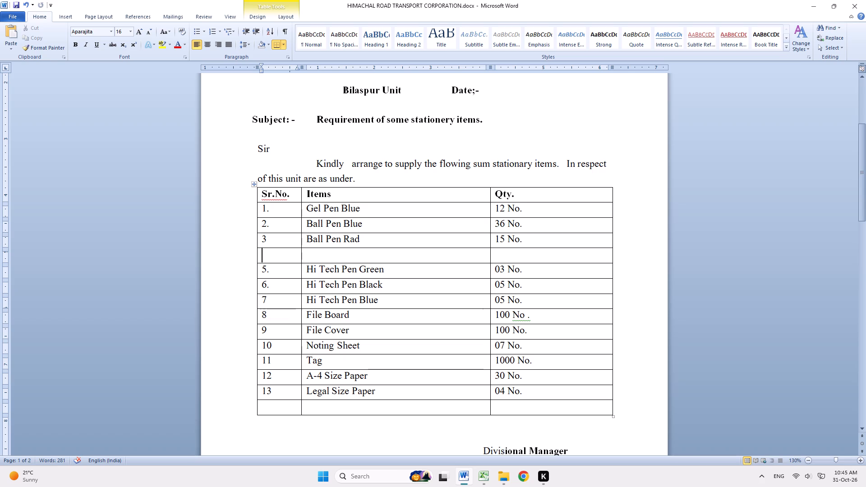
Delete the blank row and the Hi Tech Pen Green row beneath it from the items table, using the Shift cells left option.
{"action": "left_click_drag", "start_coordinate": [260, 251], "coordinate": [260, 267]}
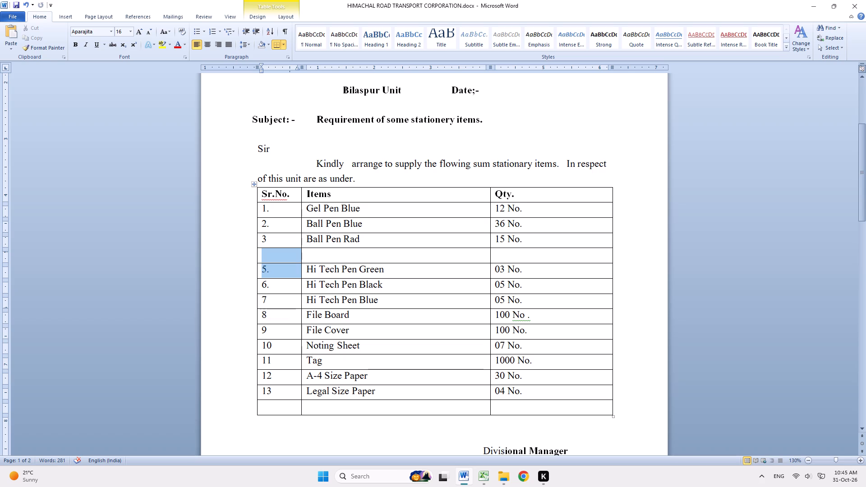
{"action": "left_click_drag", "start_coordinate": [260, 267], "coordinate": [338, 255]}
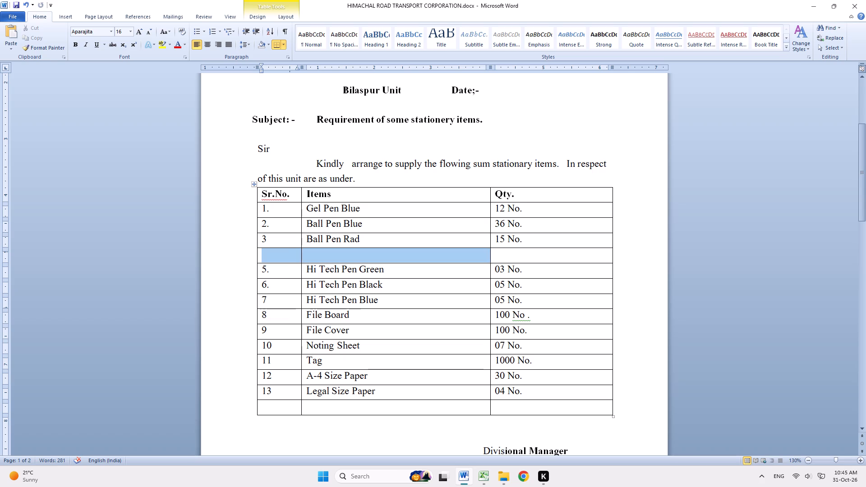
{"action": "left_click_drag", "start_coordinate": [338, 255], "coordinate": [452, 261]}
{"action": "left_click_drag", "start_coordinate": [452, 261], "coordinate": [540, 268]}
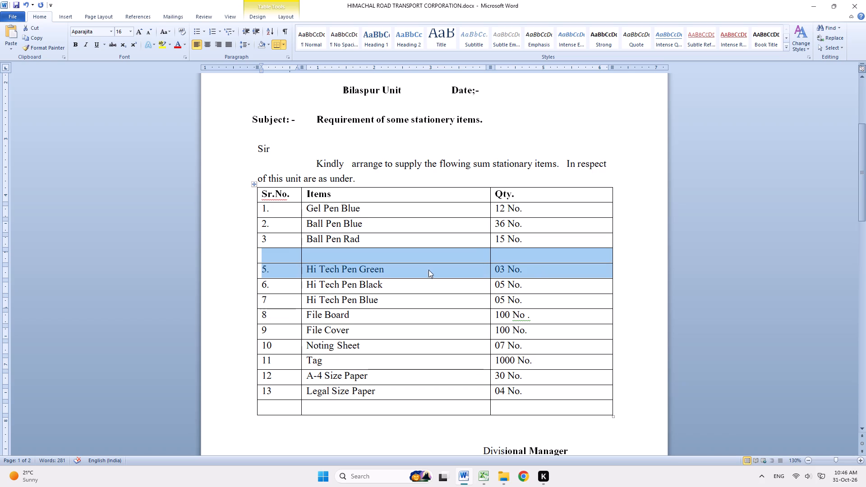
{"action": "right_click", "coordinate": [260, 258]}
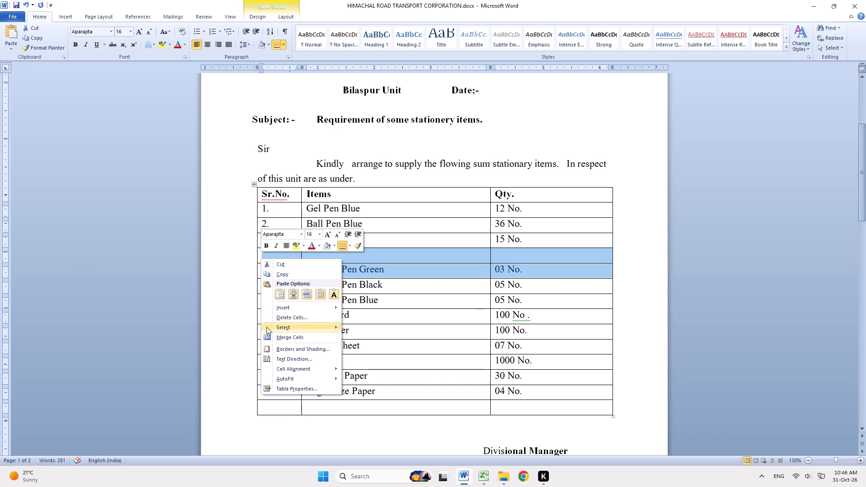
{"action": "left_click", "coordinate": [290, 309]}
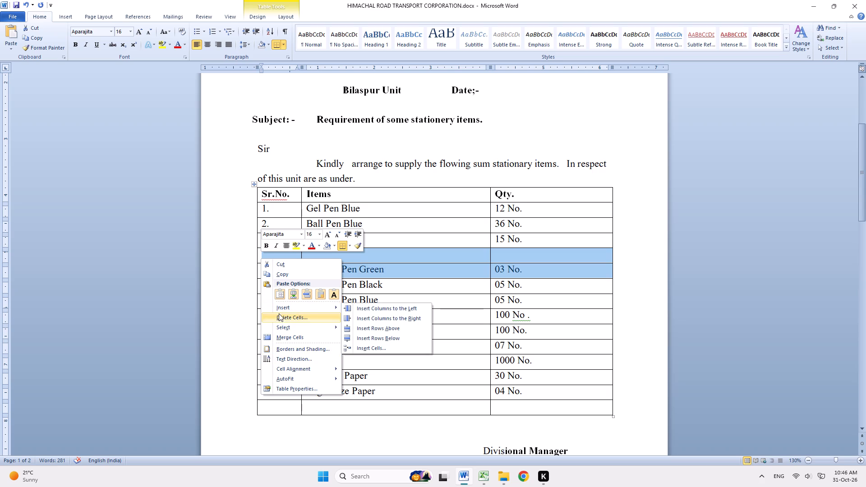
{"action": "scroll", "coordinate": [279, 317], "scroll_direction": "down", "scroll_amount": 1}
{"action": "scroll", "coordinate": [281, 358], "scroll_direction": "down", "scroll_amount": 4}
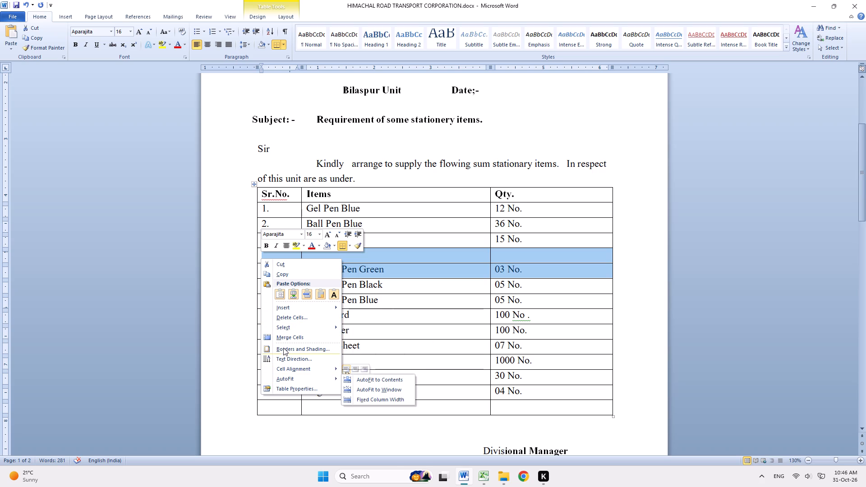
{"action": "left_click", "coordinate": [282, 320]}
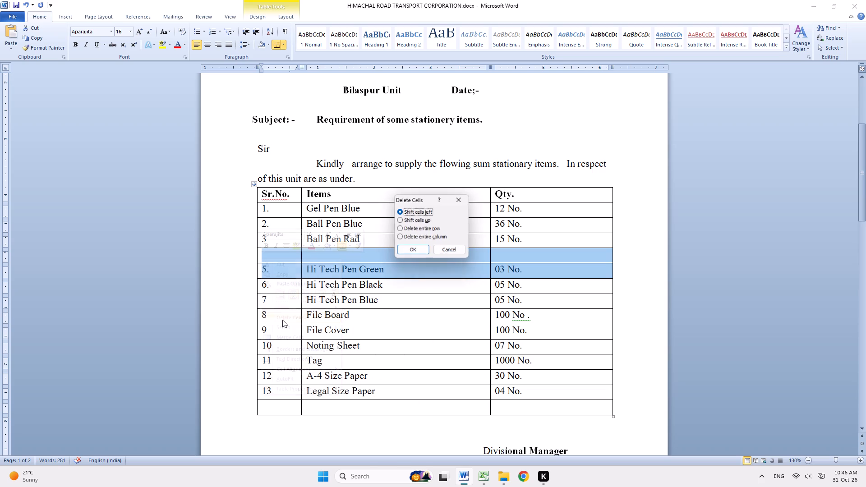
{"action": "left_click", "coordinate": [424, 250]}
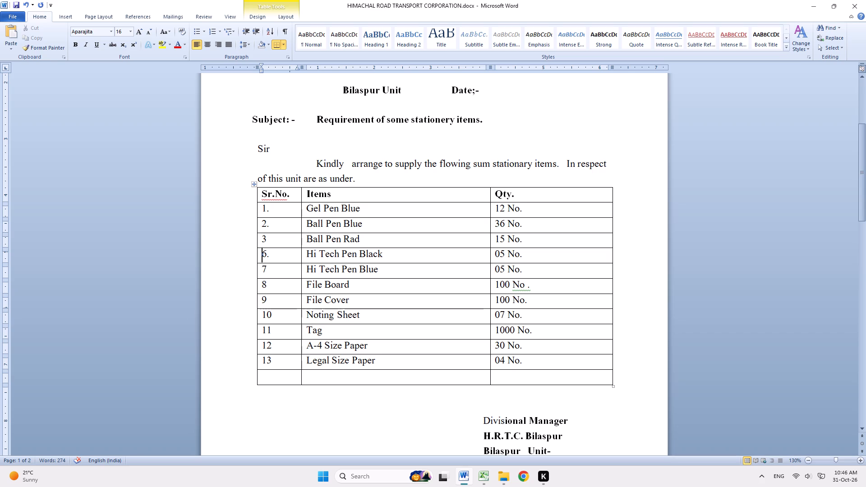
Clear the item name Legal Size Paper from row 13 of the items table.
{"action": "left_click", "coordinate": [305, 360]}
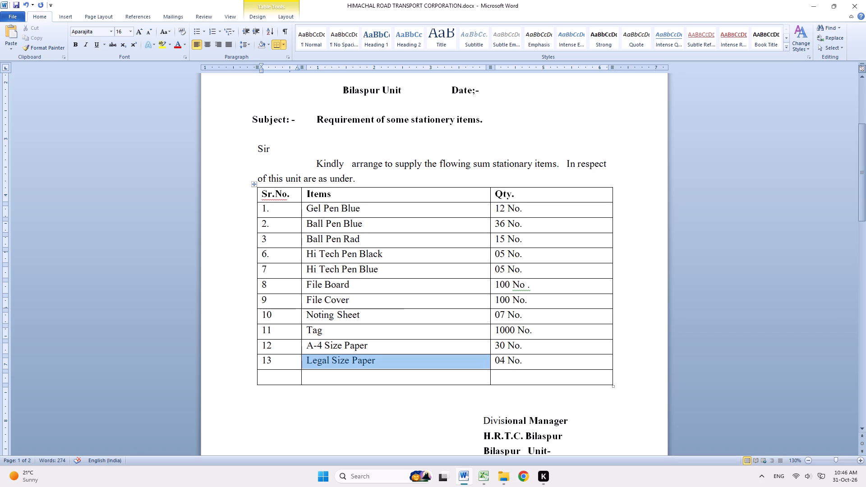
{"action": "key", "text": "Delete"}
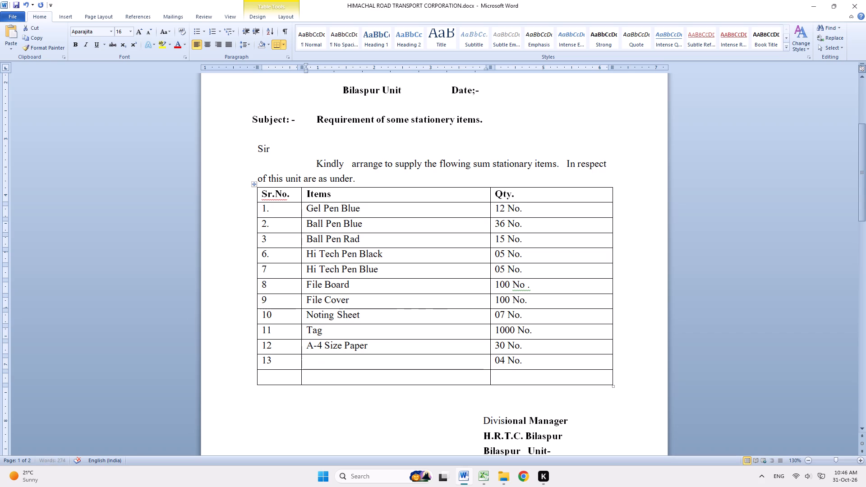
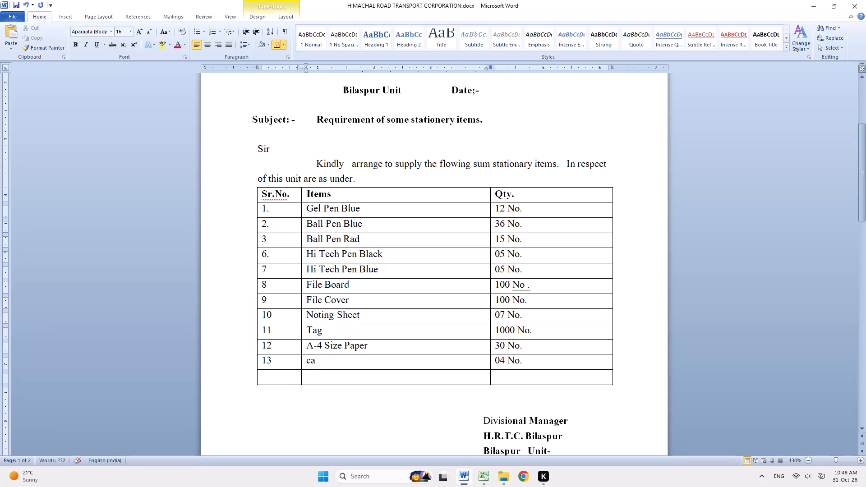
Complete the item name carbon in row 13 of the stationery items table.
{"action": "key", "text": "r"}
{"action": "type", "text": "bo"}
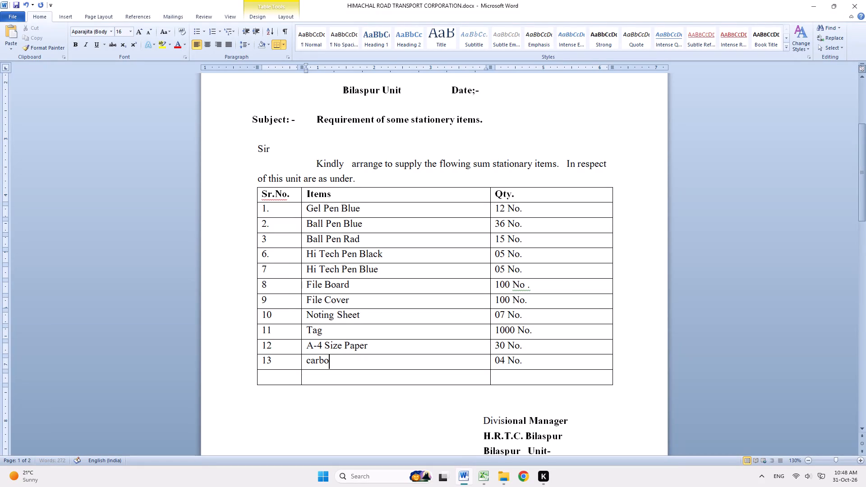
{"action": "key", "text": "n"}
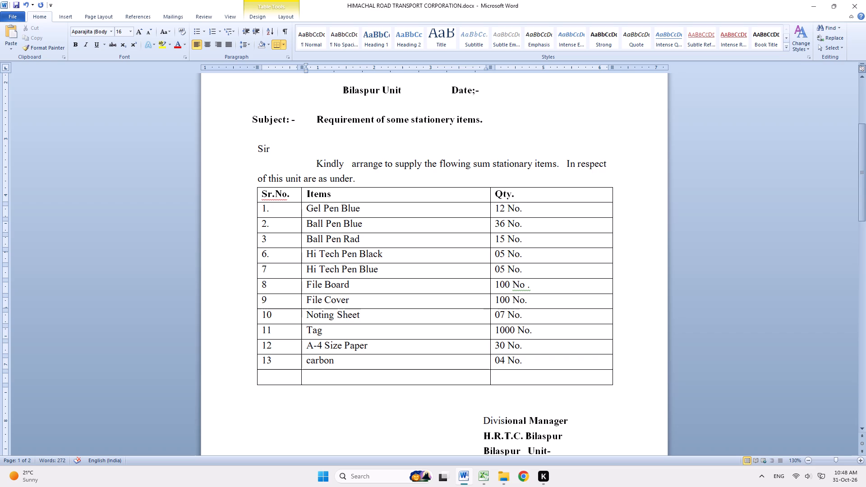
{"action": "key", "text": "Left"}
{"action": "key", "text": "Left"}
{"action": "key", "text": "Left"}
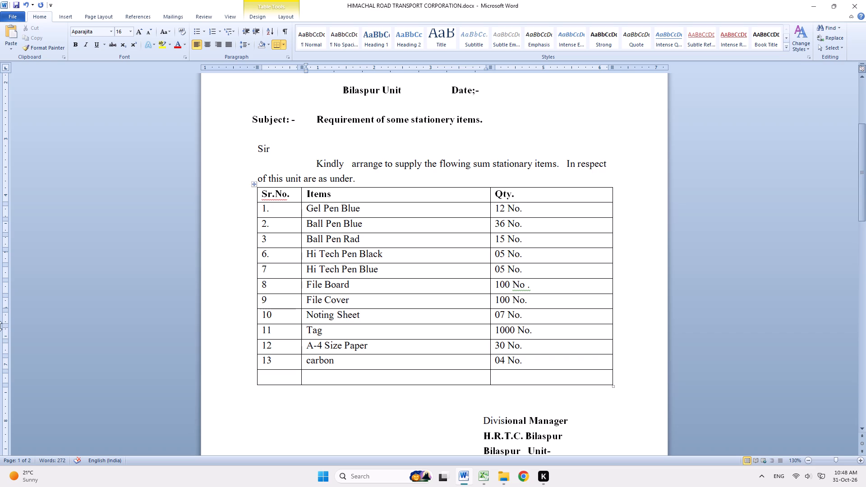
{"action": "key", "text": "Left"}
{"action": "key", "text": "Left"}
Open the construction-permission letter from the Pollution Control Board folder inside the desktop's Town and country planning mandi bharari folder.
{"action": "left_click", "coordinate": [865, 486]}
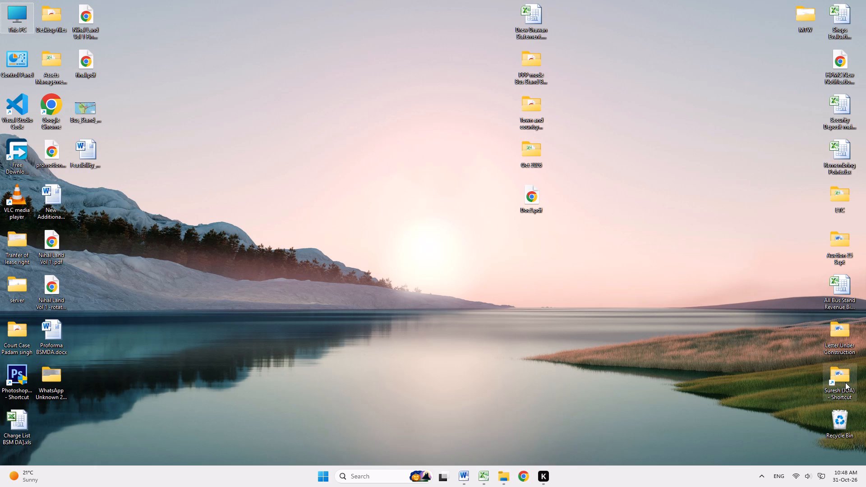
{"action": "left_click", "coordinate": [534, 152]}
{"action": "triple_click", "coordinate": [535, 108]}
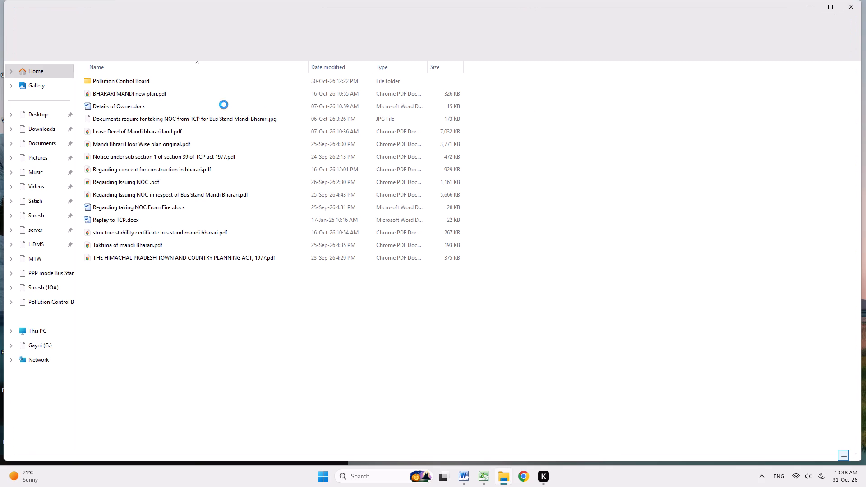
{"action": "triple_click", "coordinate": [122, 81]}
{"action": "left_click", "coordinate": [126, 106]}
{"action": "triple_click", "coordinate": [128, 83]}
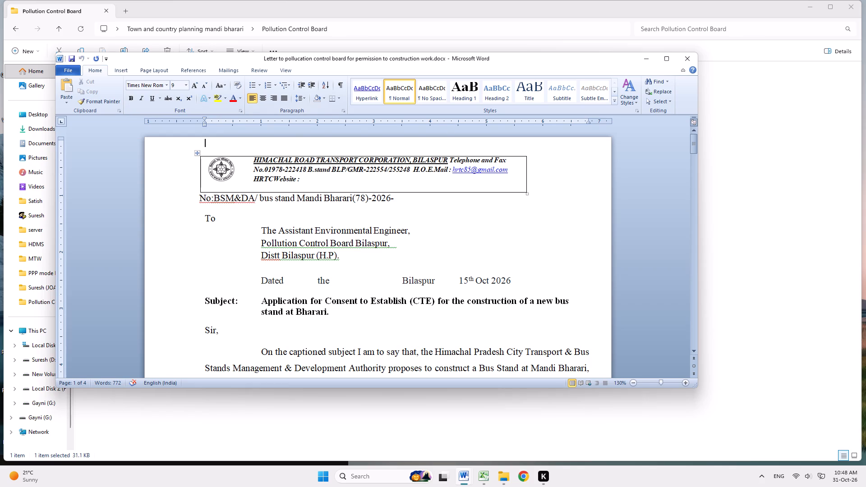
Look through all the pages of the Pollution Control Board letter, including its certificates, with the document window maximized.
{"action": "scroll", "coordinate": [508, 135], "scroll_direction": "down", "scroll_amount": 20}
{"action": "scroll", "coordinate": [508, 135], "scroll_direction": "down", "scroll_amount": 5}
{"action": "scroll", "coordinate": [514, 157], "scroll_direction": "up", "scroll_amount": 5}
{"action": "scroll", "coordinate": [514, 157], "scroll_direction": "down", "scroll_amount": 6}
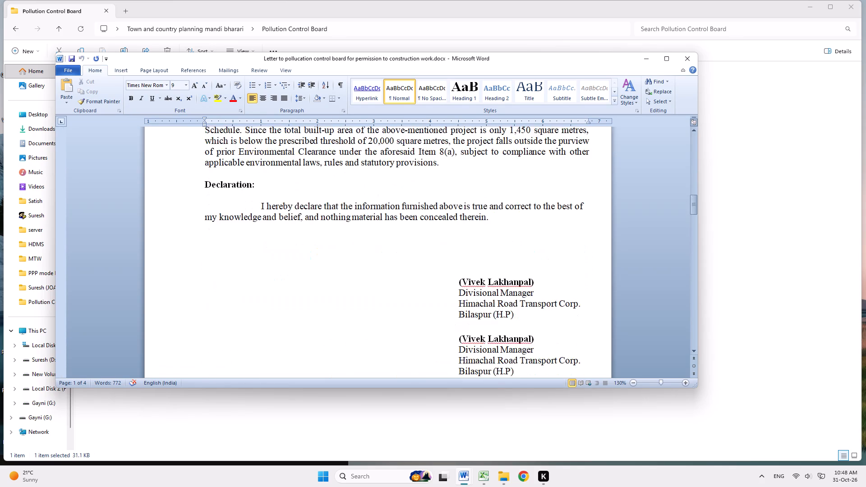
{"action": "scroll", "coordinate": [515, 161], "scroll_direction": "down", "scroll_amount": 20}
{"action": "scroll", "coordinate": [515, 161], "scroll_direction": "down", "scroll_amount": 15}
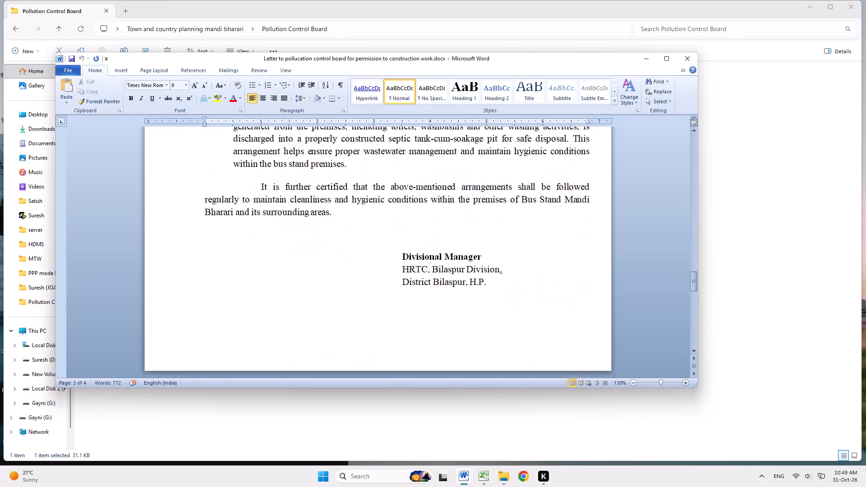
{"action": "scroll", "coordinate": [517, 165], "scroll_direction": "down", "scroll_amount": 9}
{"action": "scroll", "coordinate": [519, 163], "scroll_direction": "down", "scroll_amount": 20}
{"action": "scroll", "coordinate": [519, 163], "scroll_direction": "down", "scroll_amount": 2}
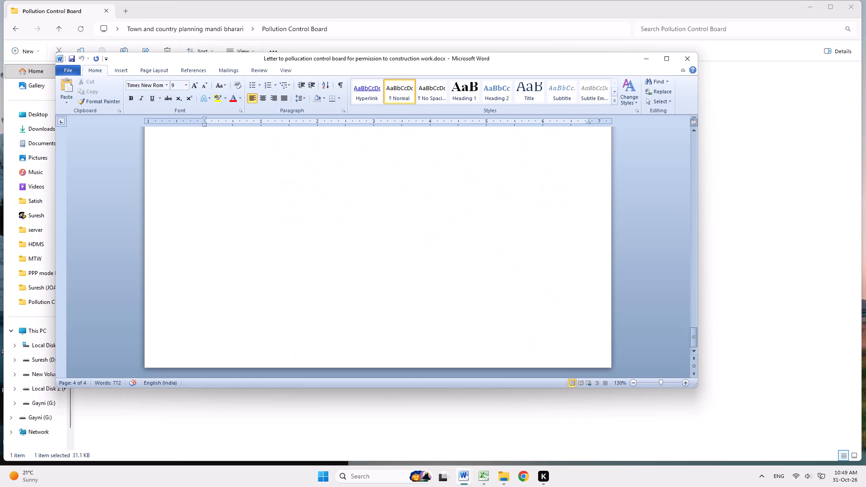
{"action": "scroll", "coordinate": [466, 121], "scroll_direction": "up", "scroll_amount": 16}
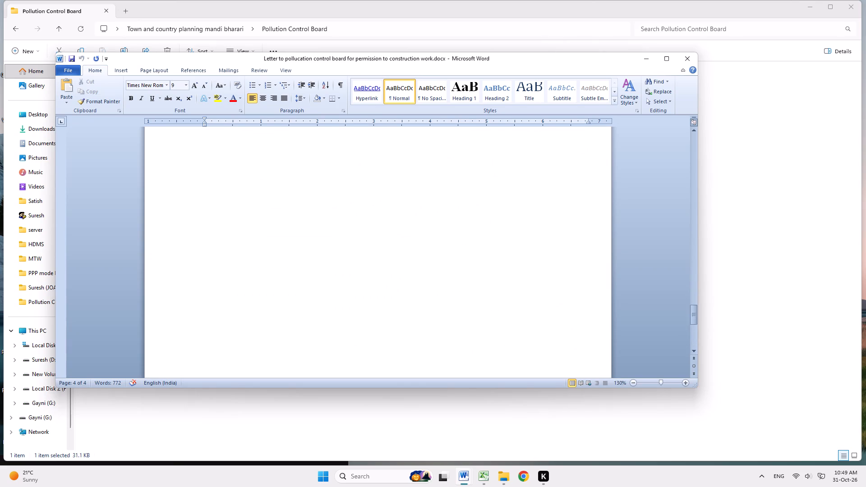
{"action": "scroll", "coordinate": [424, 307], "scroll_direction": "up", "scroll_amount": 18}
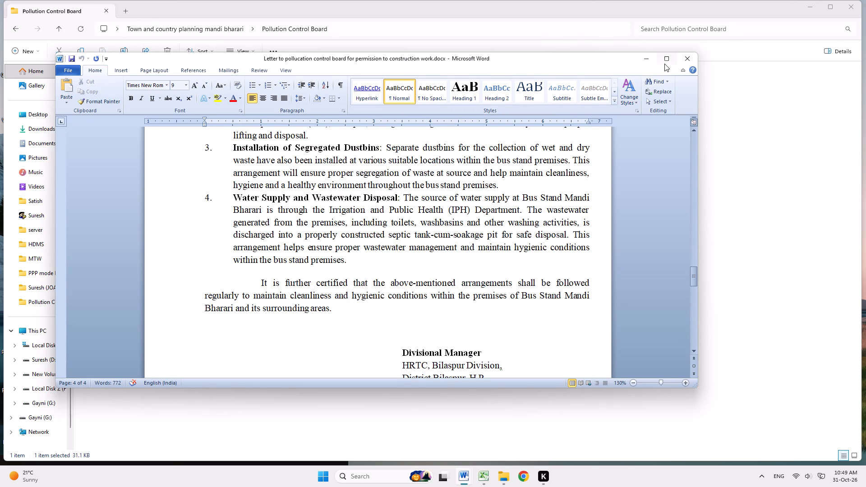
{"action": "left_click", "coordinate": [664, 64]}
{"action": "scroll", "coordinate": [452, 269], "scroll_direction": "up", "scroll_amount": 18}
{"action": "scroll", "coordinate": [502, 304], "scroll_direction": "down", "scroll_amount": 8}
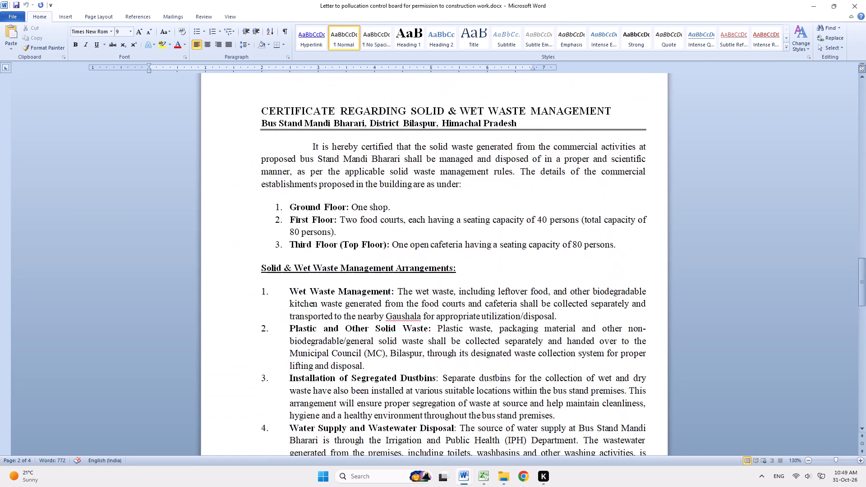
{"action": "scroll", "coordinate": [507, 294], "scroll_direction": "up", "scroll_amount": 20}
{"action": "scroll", "coordinate": [507, 294], "scroll_direction": "up", "scroll_amount": 12}
{"action": "scroll", "coordinate": [514, 295], "scroll_direction": "down", "scroll_amount": 1}
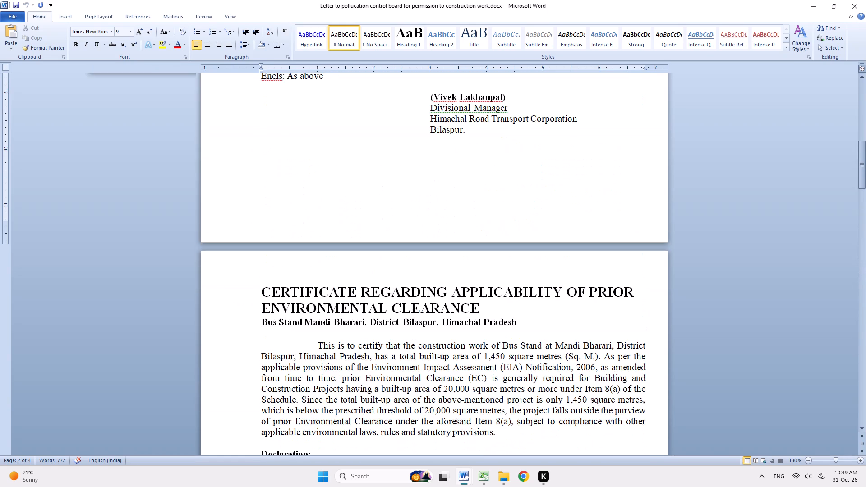
{"action": "scroll", "coordinate": [514, 295], "scroll_direction": "up", "scroll_amount": 17}
{"action": "scroll", "coordinate": [518, 292], "scroll_direction": "up", "scroll_amount": 6}
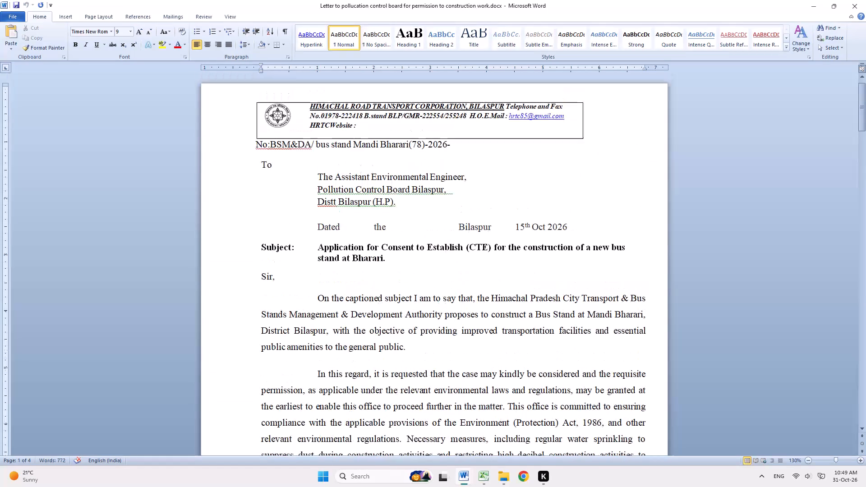
{"action": "scroll", "coordinate": [518, 292], "scroll_direction": "up", "scroll_amount": 5}
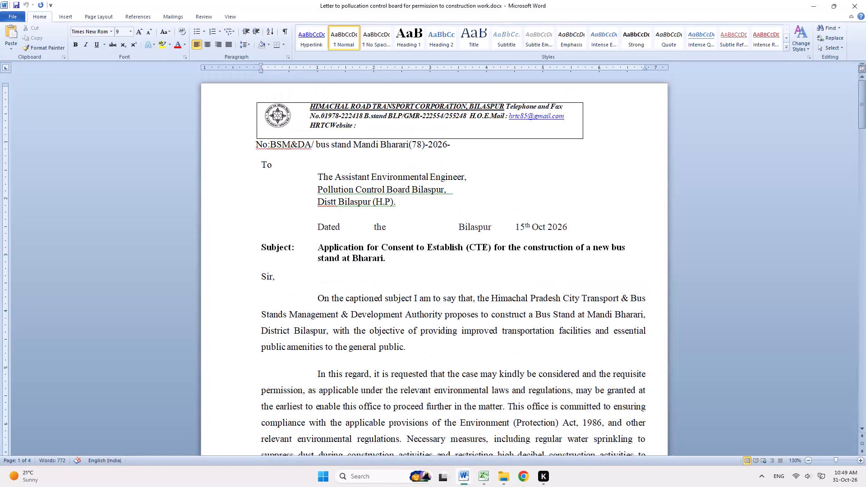
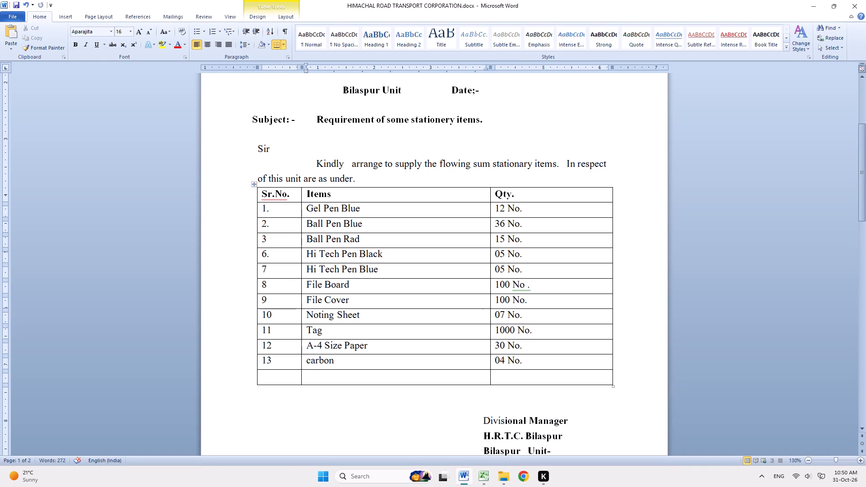
Prefix the item name carbon in row 13 of the stationery table with Kores, making it Kores carbon.
{"action": "key", "text": "Left"}
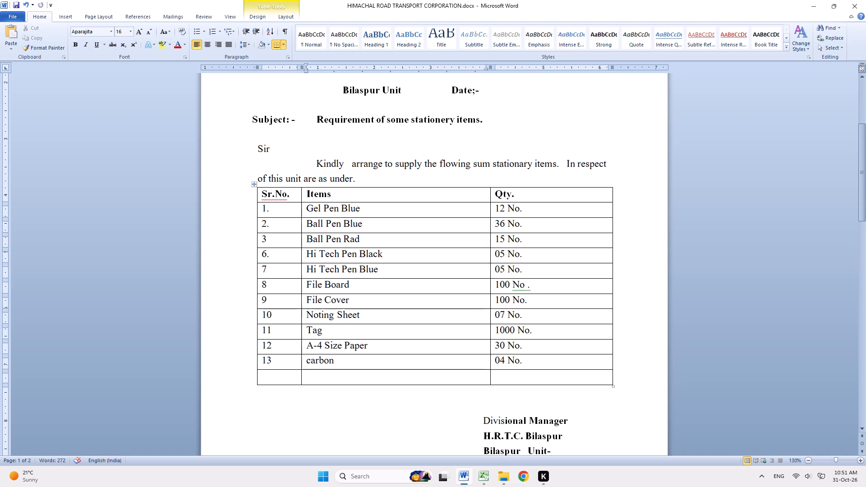
{"action": "key", "text": "shift+k"}
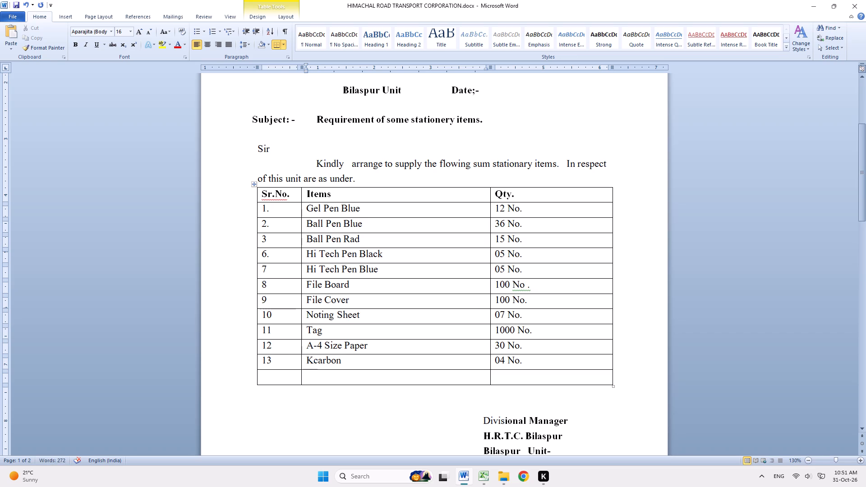
{"action": "type", "text": "orw"}
{"action": "key", "text": "BackSpace"}
{"action": "type", "text": "es"}
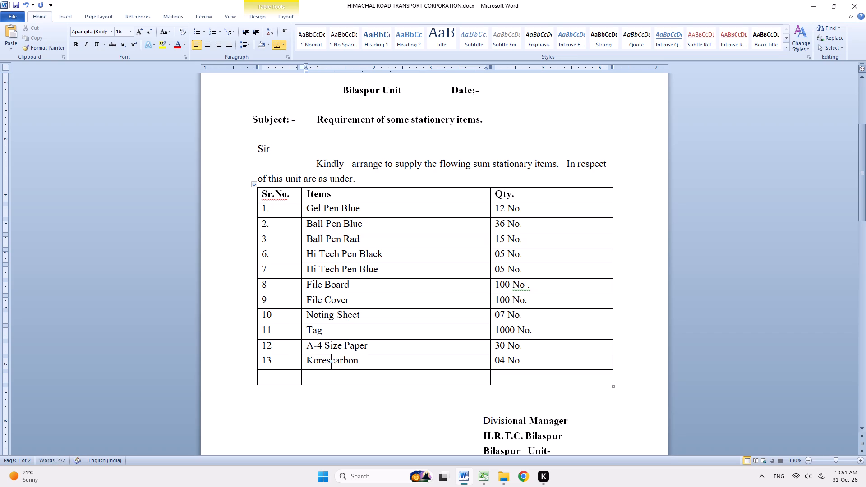
{"action": "key", "text": "space"}
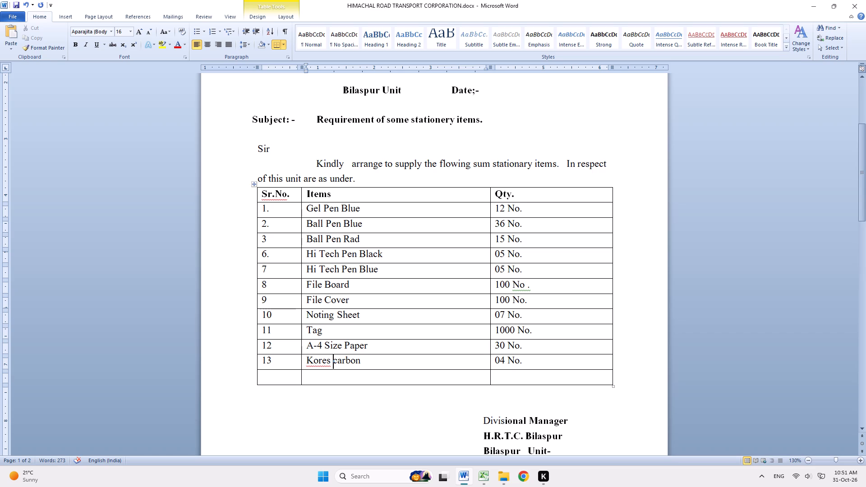
Renumber the Hi Tech Pen Black, Hi Tech Pen Blue and File Board rows as 4, 5 and 6.
{"action": "left_click", "coordinate": [265, 255]}
{"action": "key", "text": "Delete"}
{"action": "key", "text": "BackSpace"}
{"action": "key", "text": "4"}
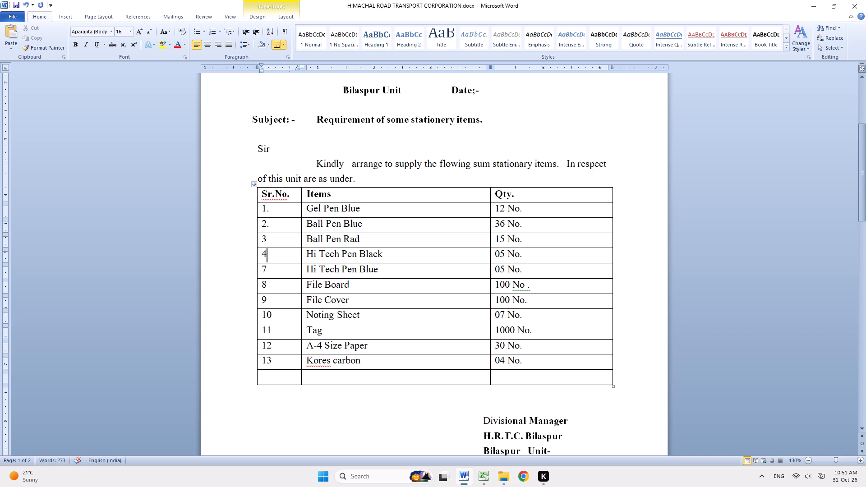
{"action": "key", "text": "Down"}
{"action": "key", "text": "Delete"}
{"action": "key", "text": "5"}
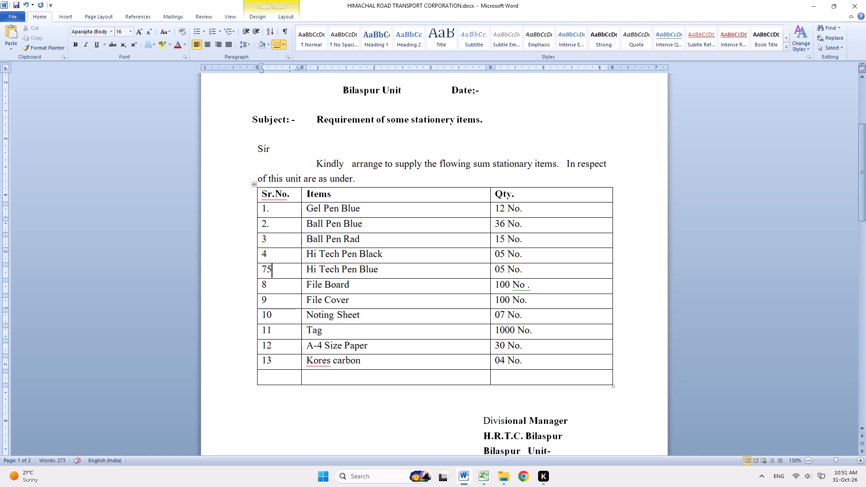
{"action": "key", "text": "BackSpace"}
{"action": "key", "text": "BackSpace"}
{"action": "key", "text": "5"}
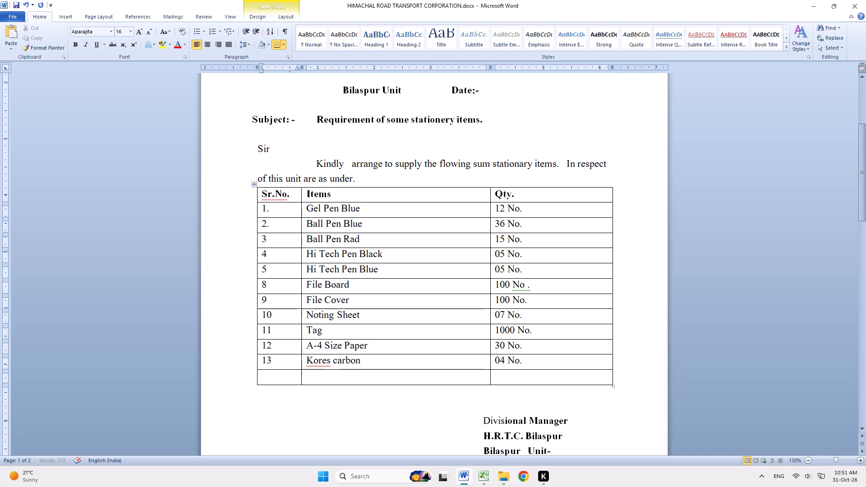
{"action": "key", "text": "Down"}
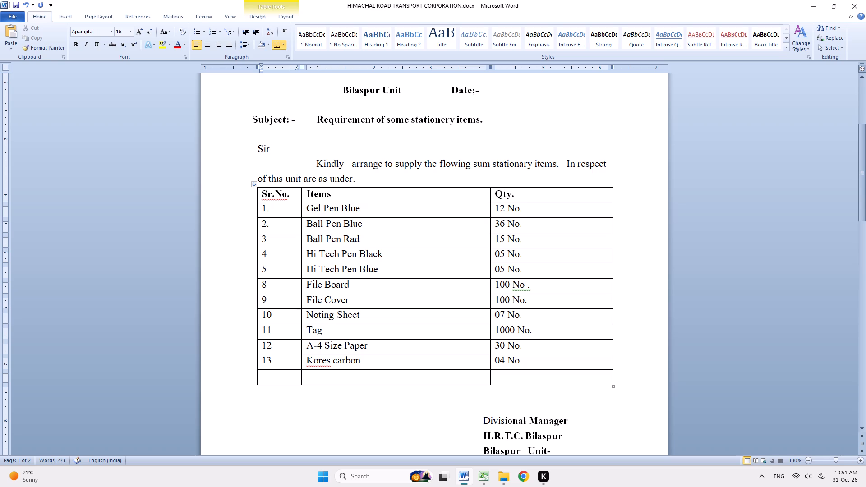
{"action": "key", "text": "6"}
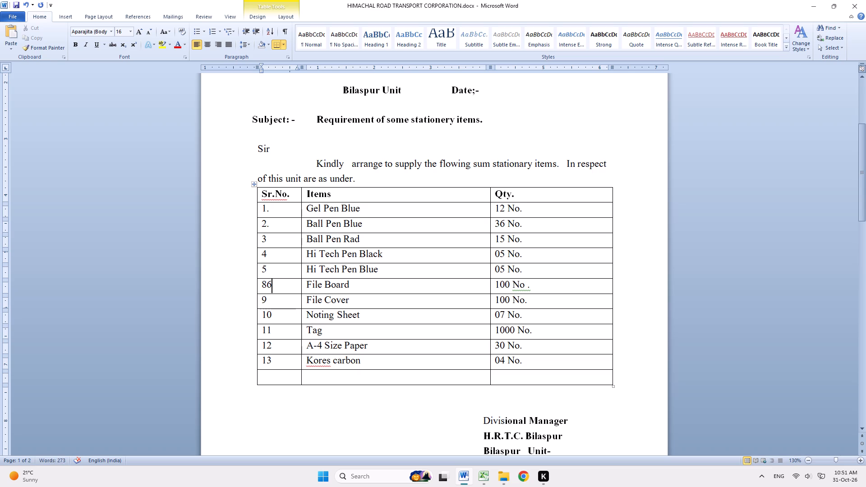
{"action": "key", "text": "BackSpace"}
{"action": "key", "text": "BackSpace"}
{"action": "key", "text": "6"}
Renumber the File Cover, Noting Sheet and Tag rows as 7, 8 and 9.
{"action": "key", "text": "Down"}
{"action": "key", "text": "BackSpace"}
{"action": "key", "text": "7"}
{"action": "key", "text": "Down"}
{"action": "key", "text": "Delete"}
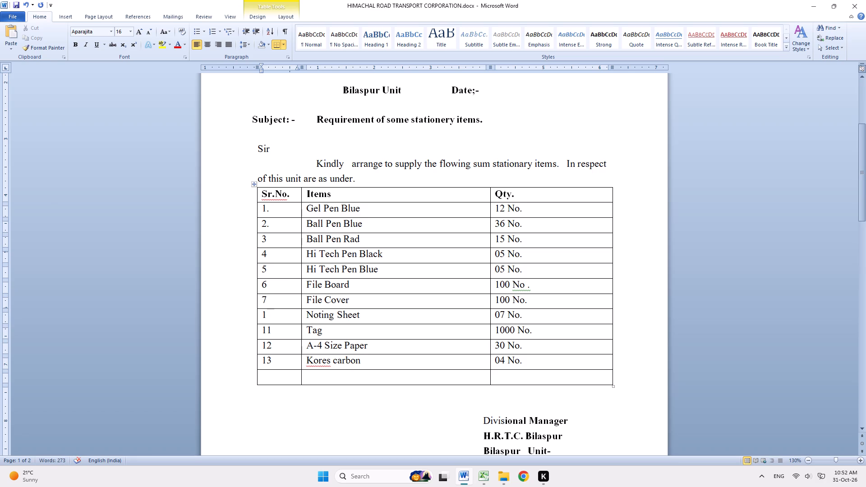
{"action": "key", "text": "BackSpace"}
{"action": "key", "text": "8"}
{"action": "key", "text": "Down"}
{"action": "key", "text": "Delete"}
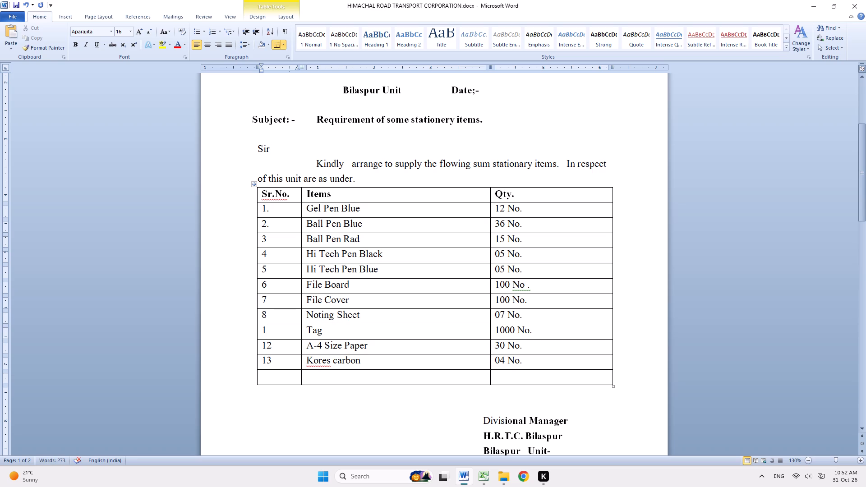
{"action": "key", "text": "BackSpace"}
{"action": "key", "text": "9"}
Number the A-4 Size Paper, Kores carbon and empty last rows of the table as 10, 11 and 12.
{"action": "key", "text": "Down"}
{"action": "key", "text": "Delete"}
{"action": "key", "text": "0"}
{"action": "key", "text": "Down"}
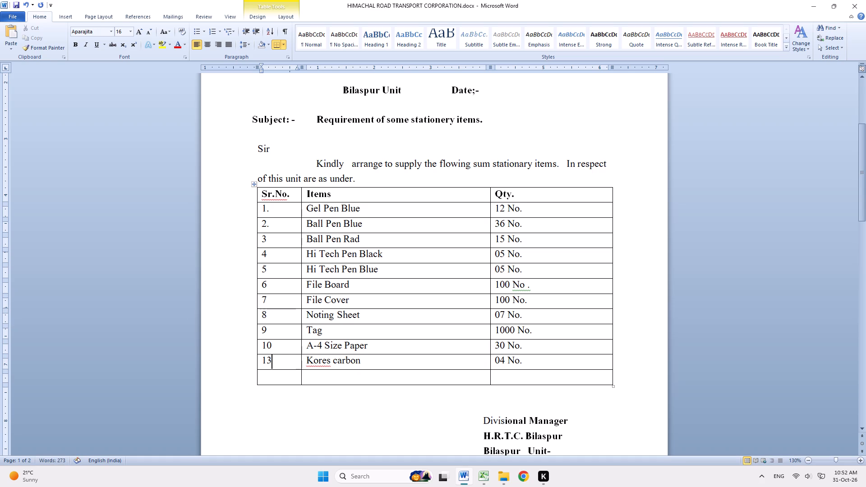
{"action": "key", "text": "1"}
{"action": "key", "text": "Delete"}
{"action": "key", "text": "BackSpace"}
{"action": "key", "text": "BackSpace"}
{"action": "key", "text": "1"}
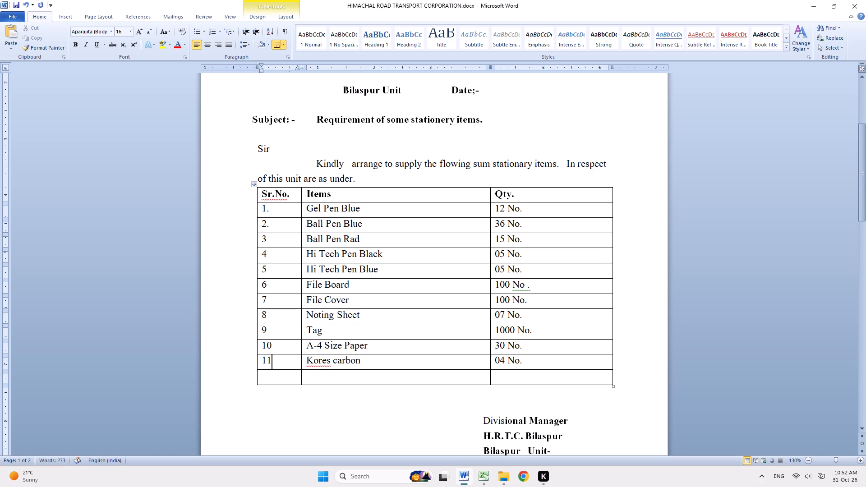
{"action": "key", "text": "Down"}
{"action": "type", "text": "12"}
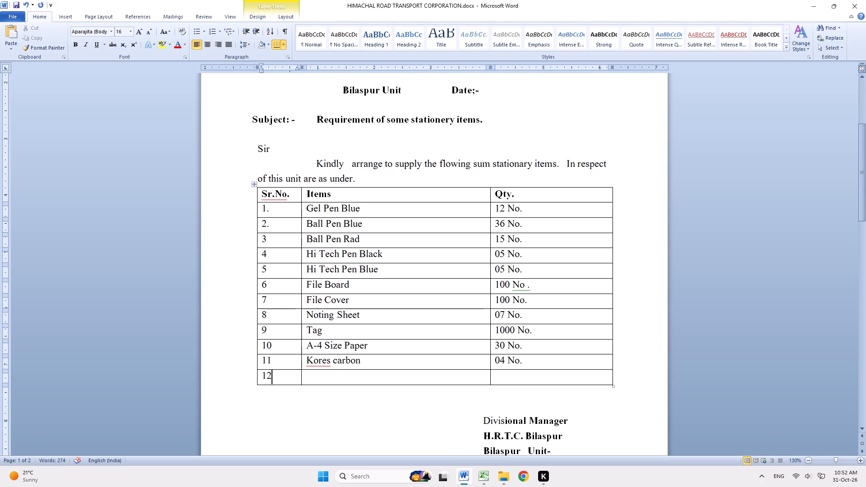
Save the stationery requirement letter.
{"action": "left_click", "coordinate": [309, 377]}
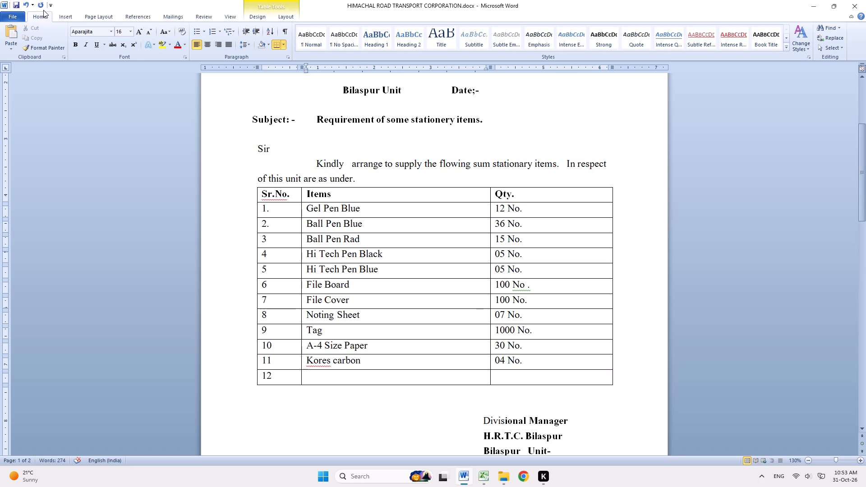
{"action": "left_click", "coordinate": [16, 3]}
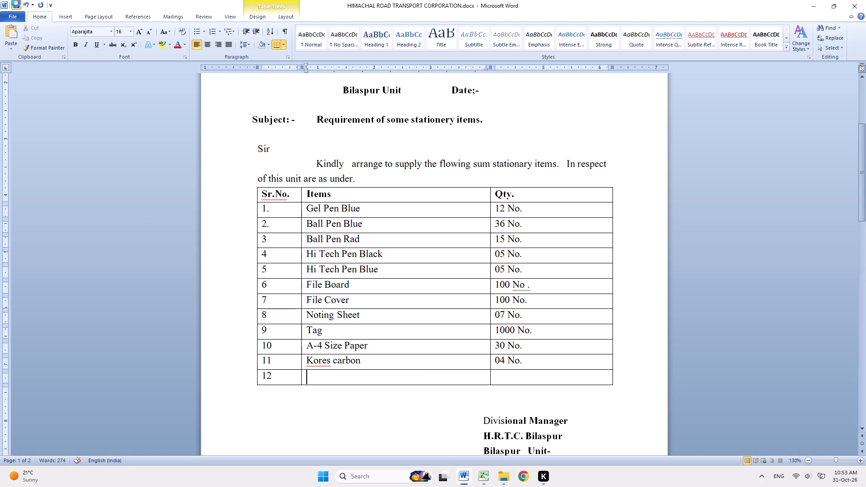
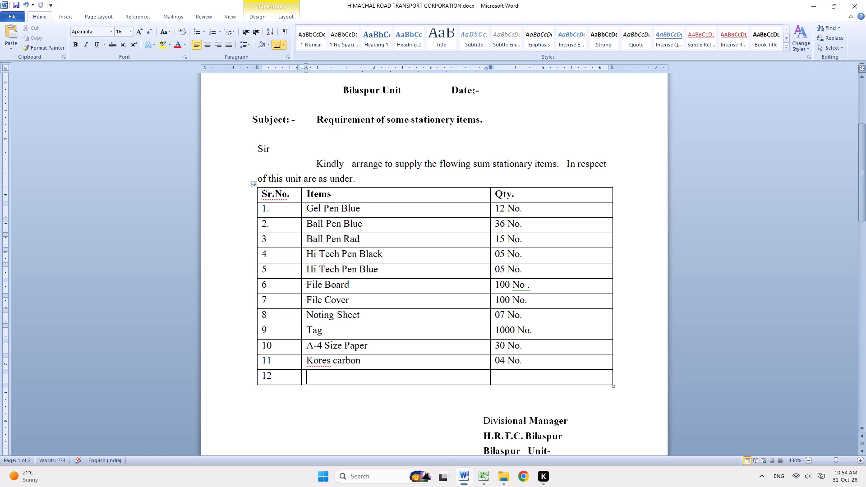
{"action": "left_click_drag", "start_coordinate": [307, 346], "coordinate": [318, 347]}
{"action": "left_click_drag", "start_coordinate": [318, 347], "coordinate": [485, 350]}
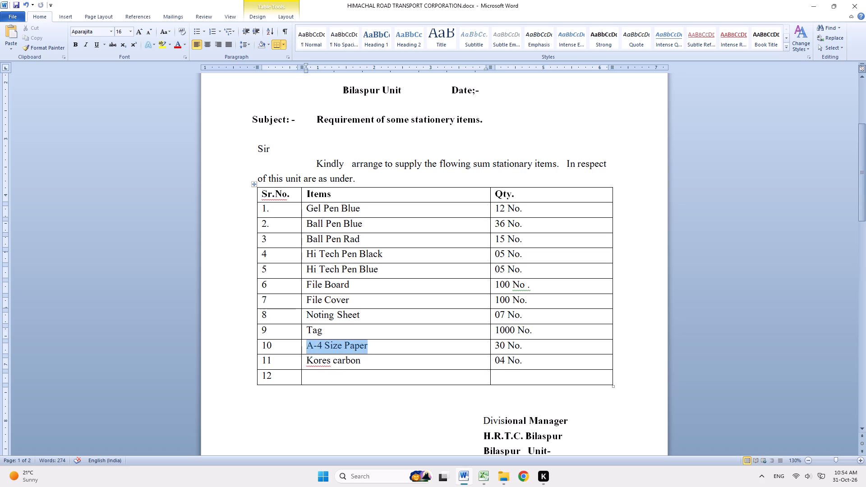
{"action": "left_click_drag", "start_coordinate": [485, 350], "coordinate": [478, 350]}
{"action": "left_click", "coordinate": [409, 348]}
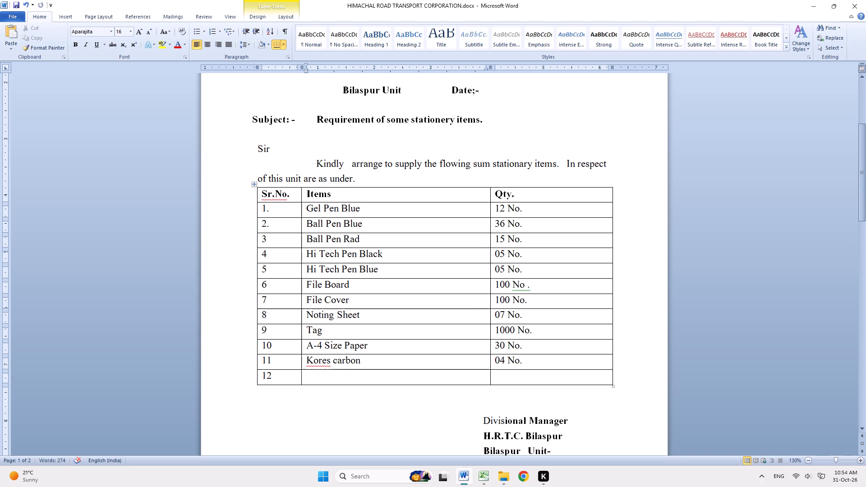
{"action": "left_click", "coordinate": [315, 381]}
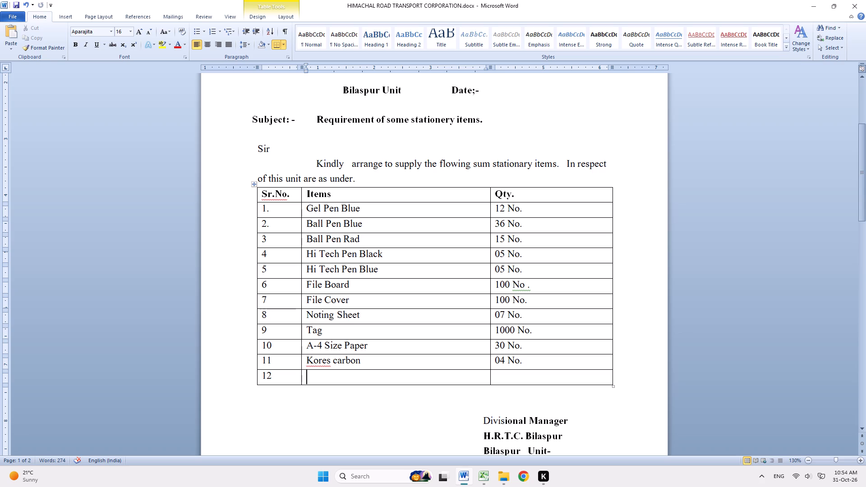